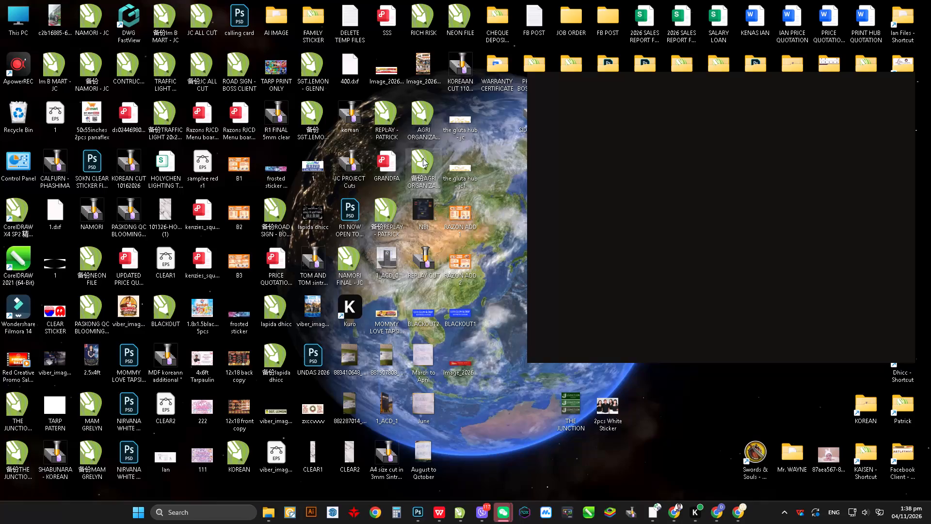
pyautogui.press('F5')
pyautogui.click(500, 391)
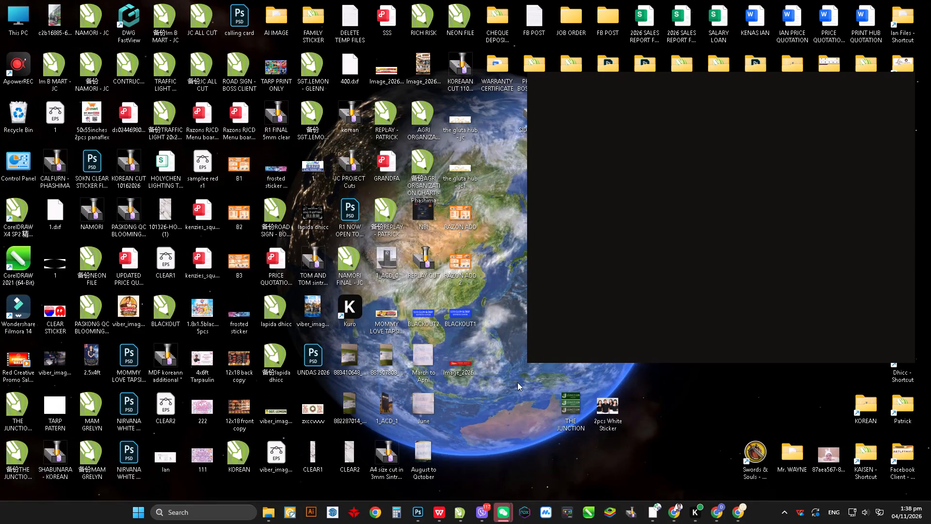
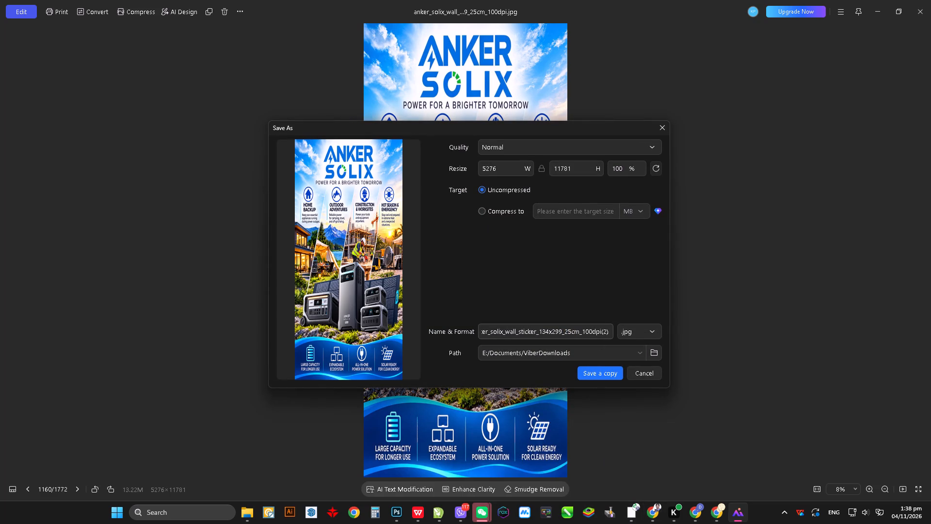
# Save a JPG copy of the Anker Solix wall sticker image to the Desktop at normal quality and full size.
pyautogui.click(640, 354)
pyautogui.scroll(1, 521, 383)
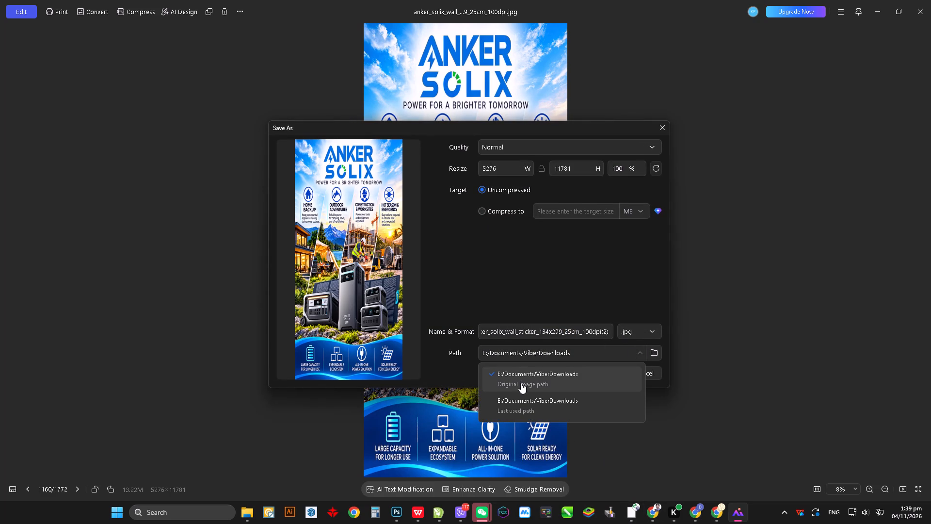
pyautogui.click(575, 403)
pyautogui.click(654, 351)
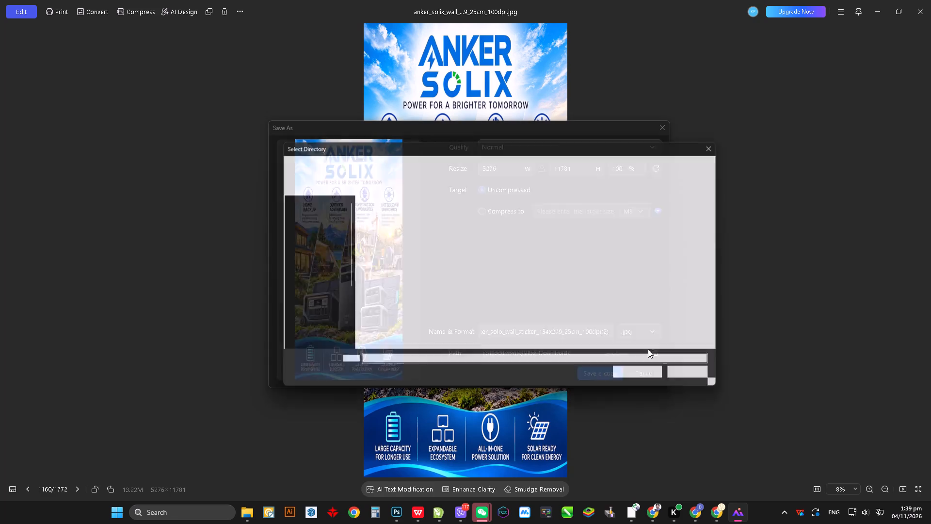
pyautogui.tripleClick(331, 163)
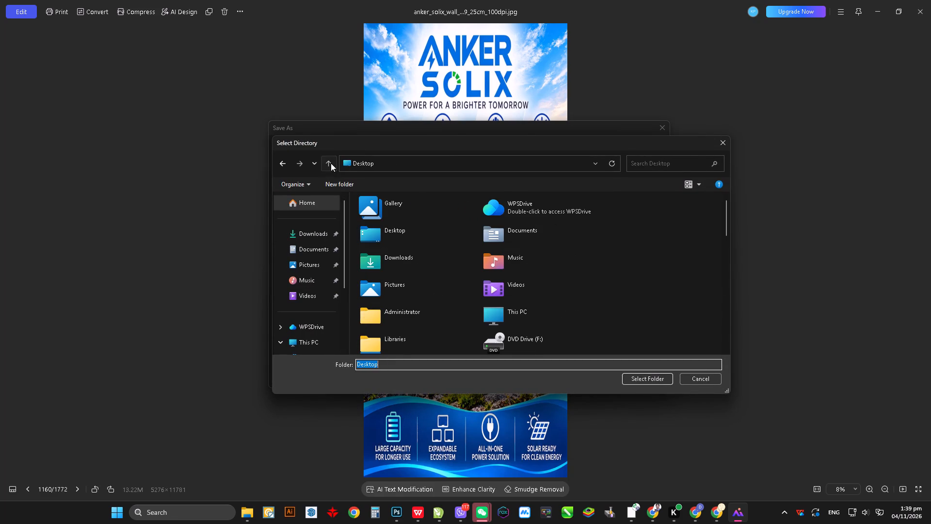
pyautogui.doubleClick(331, 163)
pyautogui.click(667, 377)
pyautogui.click(521, 256)
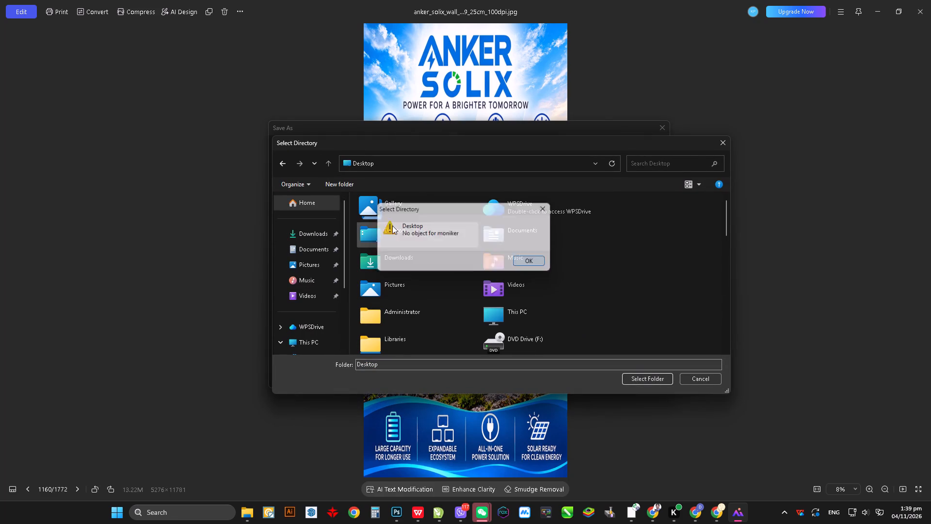
pyautogui.doubleClick(414, 233)
pyautogui.click(648, 381)
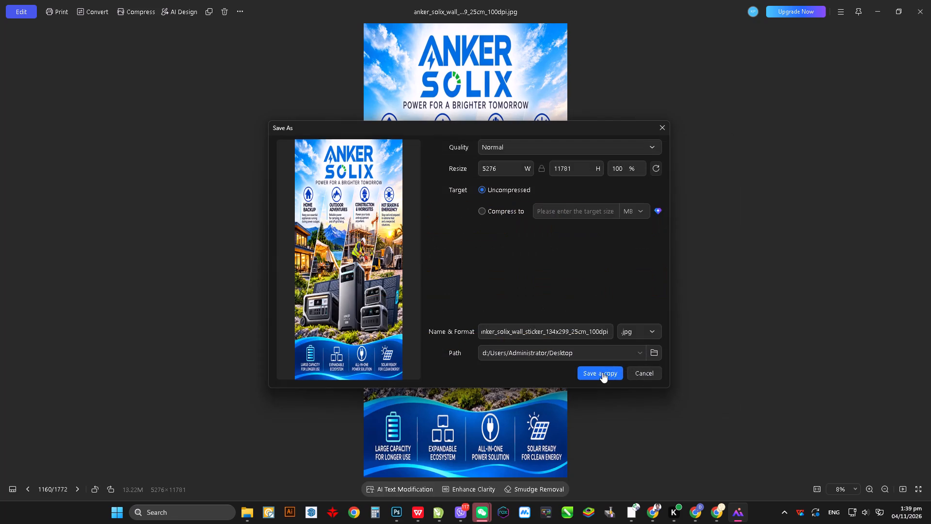
pyautogui.click(597, 372)
# Open the saved Anker Solix wall sticker image from the desktop in Photoshop as its own document.
pyautogui.moveTo(464, 278); pyautogui.dragTo(527, 246)
pyautogui.click(535, 228)
pyautogui.click(930, 523)
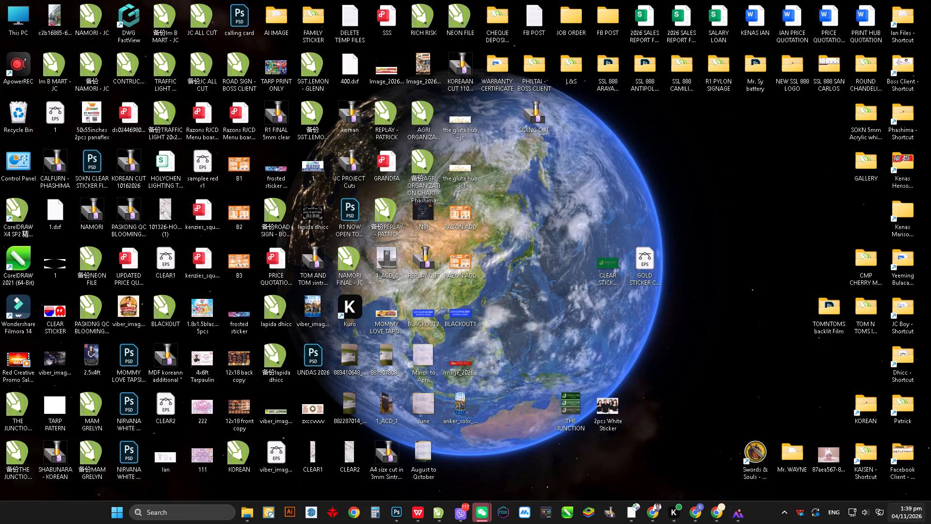
pyautogui.click(574, 302)
pyautogui.moveTo(460, 405); pyautogui.dragTo(401, 513)
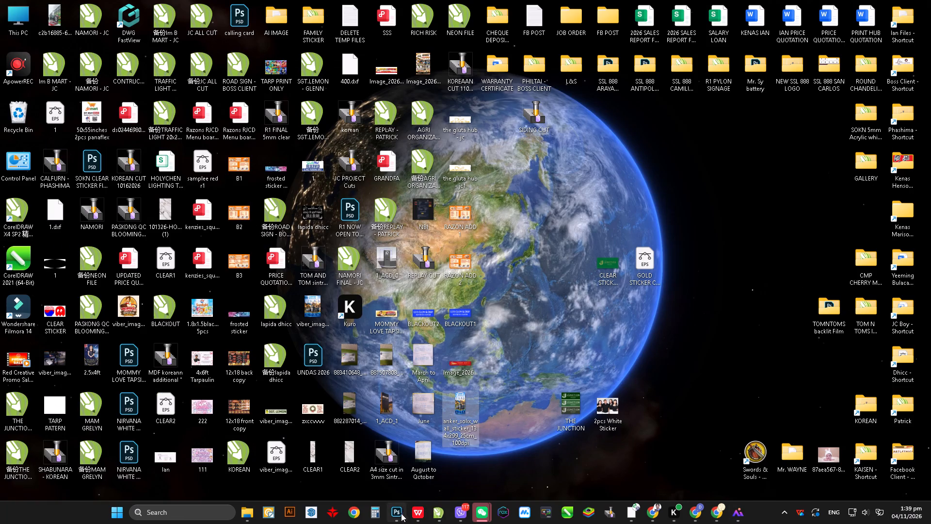
pyautogui.moveTo(401, 513); pyautogui.dragTo(568, 37)
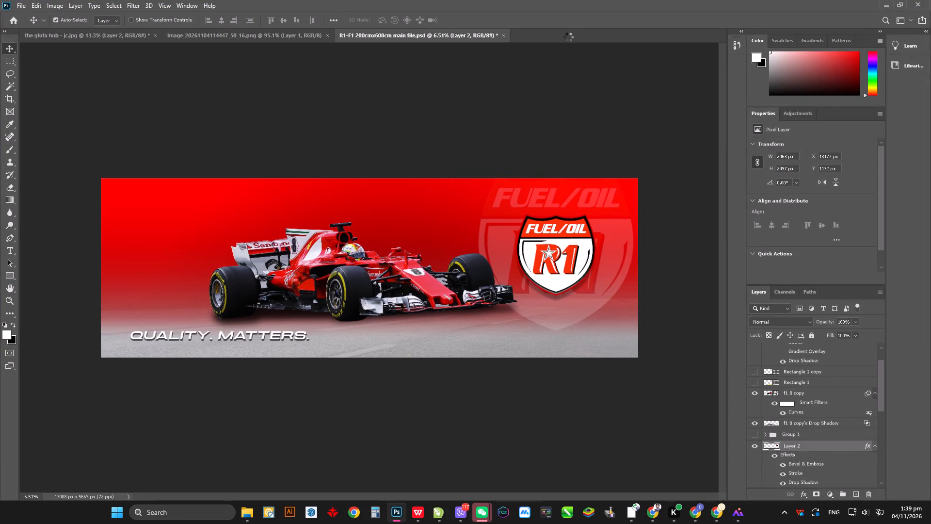
# Check the wall sticker's canvas size in centimeters, leaving the size unchanged.
pyautogui.hotkey('ctrl', 'alt', 'c')
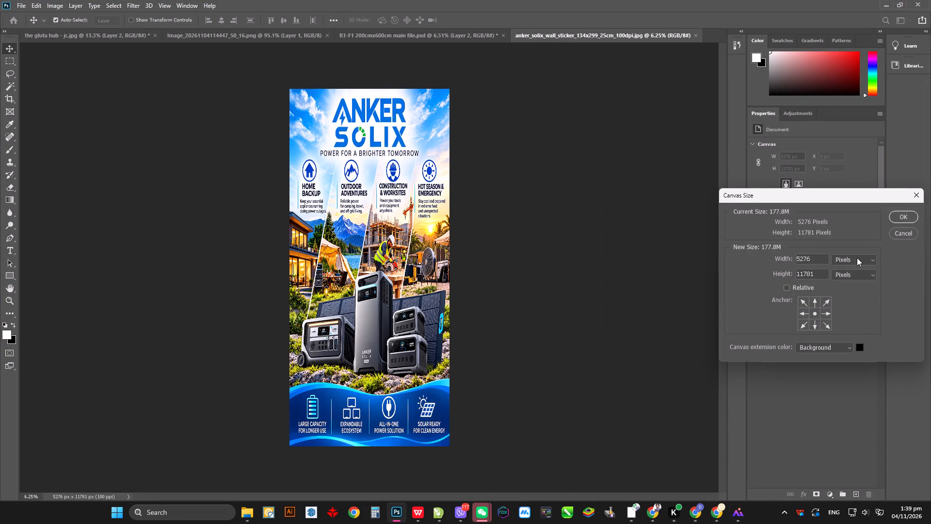
pyautogui.click(857, 258)
pyautogui.click(851, 292)
pyautogui.moveTo(827, 204); pyautogui.dragTo(646, 205)
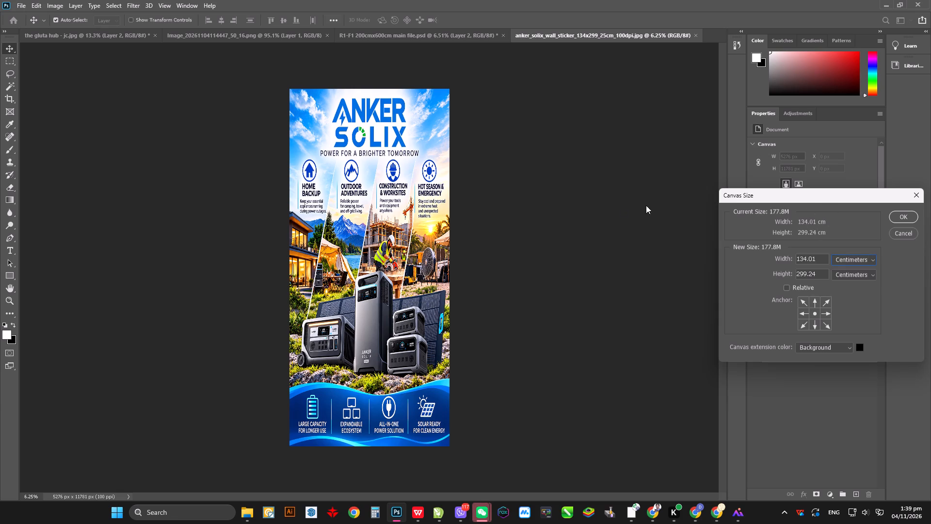
pyautogui.moveTo(646, 205); pyautogui.dragTo(847, 202)
pyautogui.moveTo(844, 196); pyautogui.dragTo(588, 200)
pyautogui.keyDown('alt'); pyautogui.scroll(9, 422, 237); pyautogui.keyUp('alt')
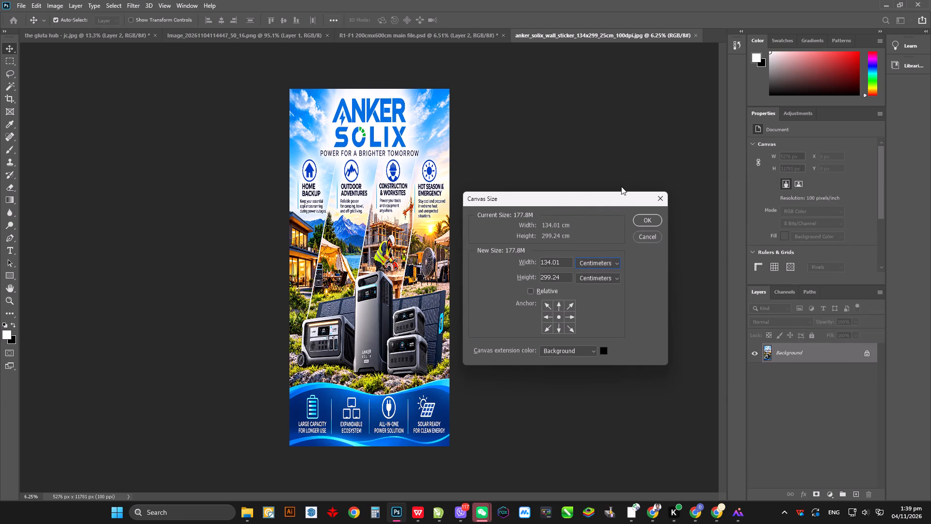
pyautogui.click(672, 197)
pyautogui.click(667, 200)
# Examine the sharpness of the poster's power station artwork, section headings and bottom feature captions up close.
pyautogui.keyDown('alt'); pyautogui.scroll(20, 334, 279); pyautogui.keyUp('alt')
pyautogui.keyDown('alt'); pyautogui.scroll(1, 334, 279); pyautogui.keyUp('alt')
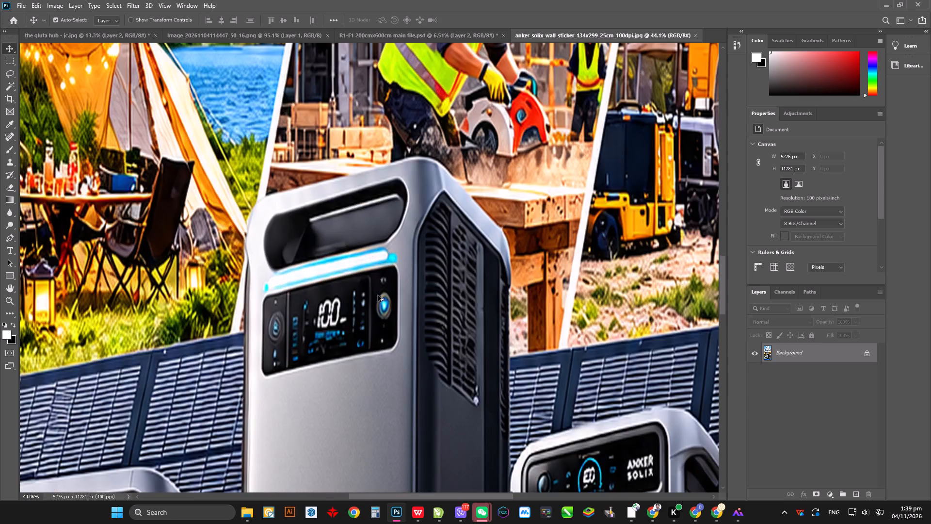
pyautogui.keyDown('alt'); pyautogui.scroll(-15, 388, 363); pyautogui.keyUp('alt')
pyautogui.keyDown('alt'); pyautogui.scroll(20, 422, 188); pyautogui.keyUp('alt')
pyautogui.keyDown('alt'); pyautogui.scroll(1, 422, 188); pyautogui.keyUp('alt')
pyautogui.keyDown('alt'); pyautogui.scroll(-15, 420, 235); pyautogui.keyUp('alt')
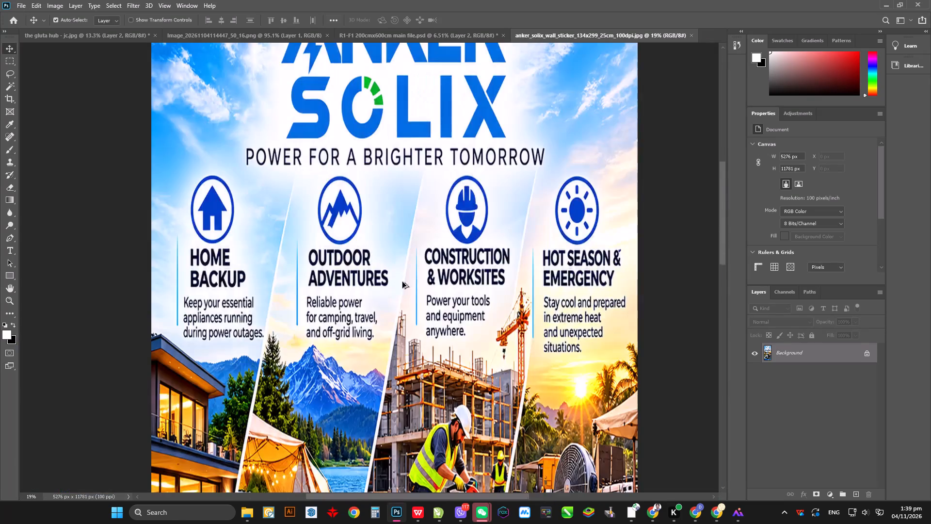
pyautogui.keyDown('alt'); pyautogui.scroll(15, 367, 146); pyautogui.keyUp('alt')
pyautogui.keyDown('alt'); pyautogui.scroll(-8, 363, 101); pyautogui.keyUp('alt')
pyautogui.keyDown('alt'); pyautogui.scroll(15, 319, 440); pyautogui.keyUp('alt')
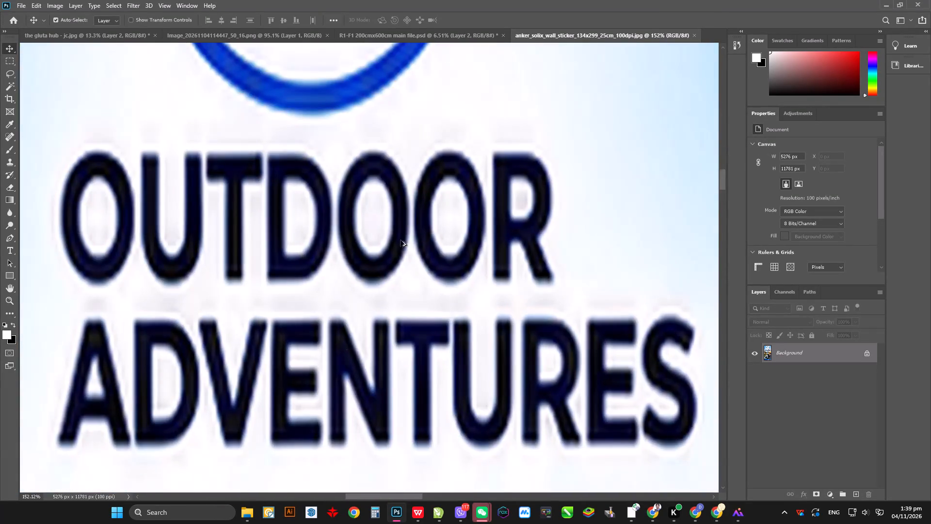
pyautogui.keyDown('alt'); pyautogui.scroll(-20, 457, 121); pyautogui.keyUp('alt')
pyautogui.keyDown('alt'); pyautogui.scroll(-8, 457, 121); pyautogui.keyUp('alt')
pyautogui.keyDown('alt'); pyautogui.scroll(-8, 406, 187); pyautogui.keyUp('alt')
pyautogui.keyDown('alt'); pyautogui.scroll(6, 396, 398); pyautogui.keyUp('alt')
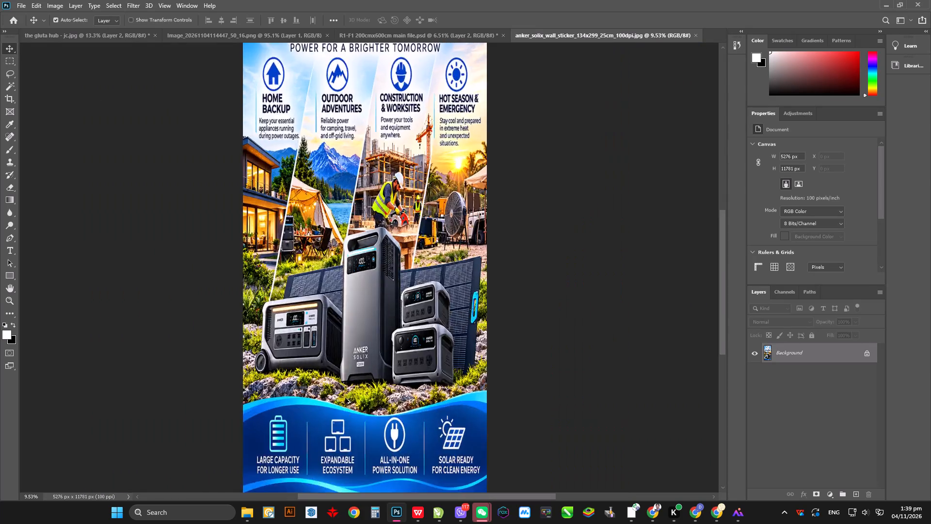
pyautogui.keyDown('alt'); pyautogui.scroll(20, 345, 398); pyautogui.keyUp('alt')
pyautogui.keyDown('alt'); pyautogui.scroll(7, 345, 398); pyautogui.keyUp('alt')
pyautogui.keyDown('alt'); pyautogui.scroll(-16, 549, 190); pyautogui.keyUp('alt')
pyautogui.keyDown('alt'); pyautogui.scroll(10, 266, 359); pyautogui.keyUp('alt')
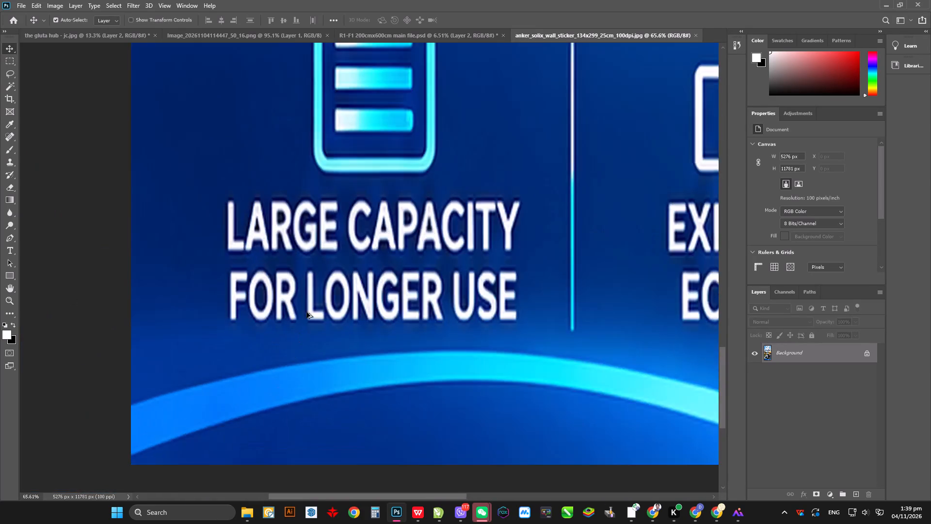
pyautogui.keyDown('alt'); pyautogui.scroll(7, 306, 312); pyautogui.keyUp('alt')
pyautogui.keyDown('alt'); pyautogui.scroll(-20, 300, 337); pyautogui.keyUp('alt')
pyautogui.keyDown('alt'); pyautogui.scroll(-11, 300, 337); pyautogui.keyUp('alt')
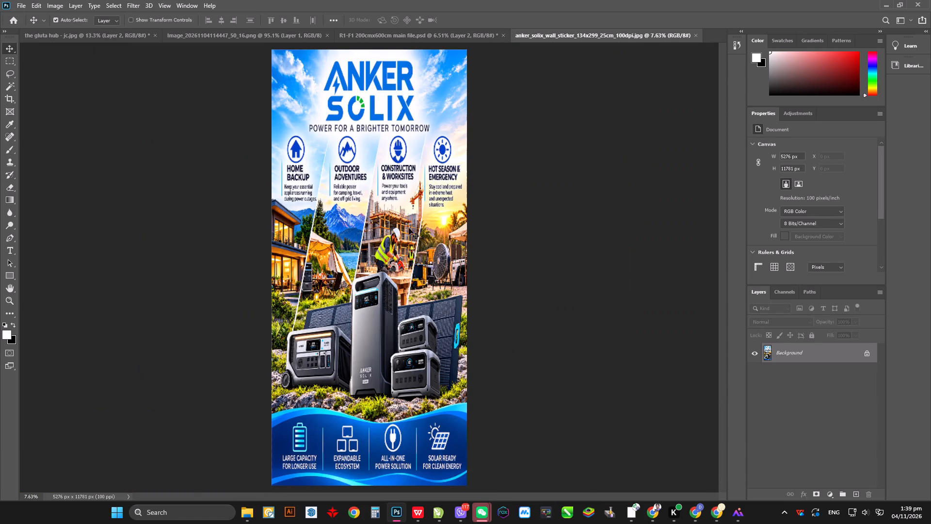
# Examine the print quality of the logo and the Construction & Worksites, Outdoor Adventures and Home Backup texts up close.
pyautogui.keyDown('alt'); pyautogui.scroll(15, 371, 80); pyautogui.keyUp('alt')
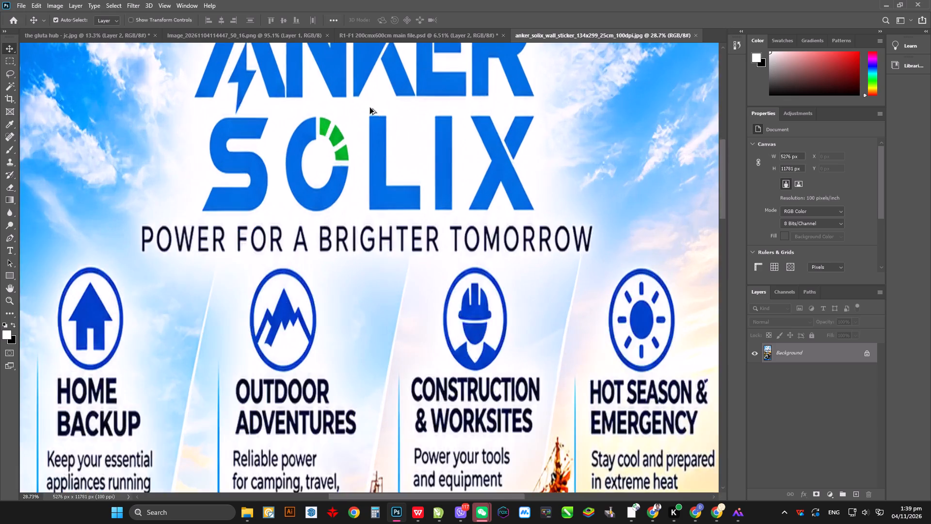
pyautogui.keyDown('alt'); pyautogui.scroll(5, 370, 108); pyautogui.keyUp('alt')
pyautogui.keyDown('alt'); pyautogui.scroll(-8, 618, 107); pyautogui.keyUp('alt')
pyautogui.keyDown('alt'); pyautogui.scroll(20, 551, 343); pyautogui.keyUp('alt')
pyautogui.keyDown('alt'); pyautogui.scroll(3, 551, 343); pyautogui.keyUp('alt')
pyautogui.keyDown('alt'); pyautogui.scroll(-6, 302, 215); pyautogui.keyUp('alt')
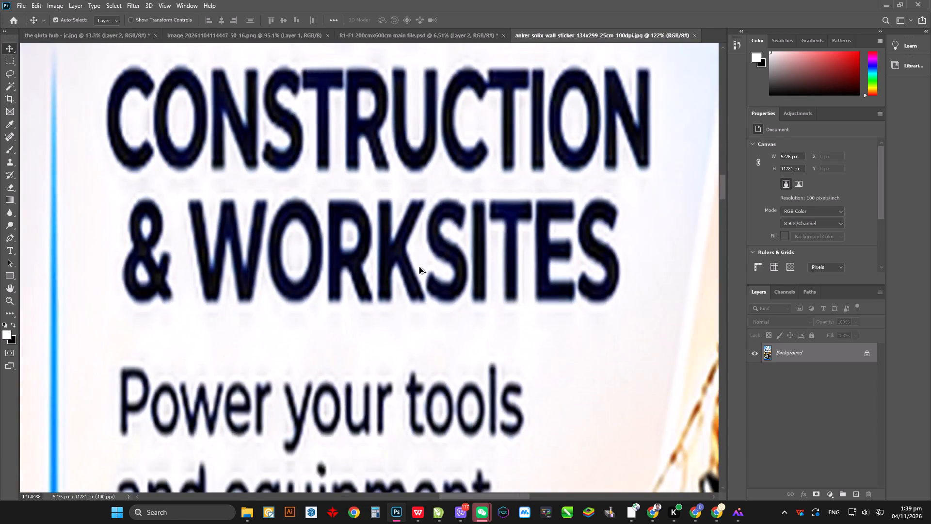
pyautogui.keyDown('alt'); pyautogui.scroll(4, 420, 264); pyautogui.keyUp('alt')
pyautogui.keyDown('alt'); pyautogui.scroll(-2, 420, 264); pyautogui.keyUp('alt')
pyautogui.keyDown('alt'); pyautogui.scroll(-9, 580, 181); pyautogui.keyUp('alt')
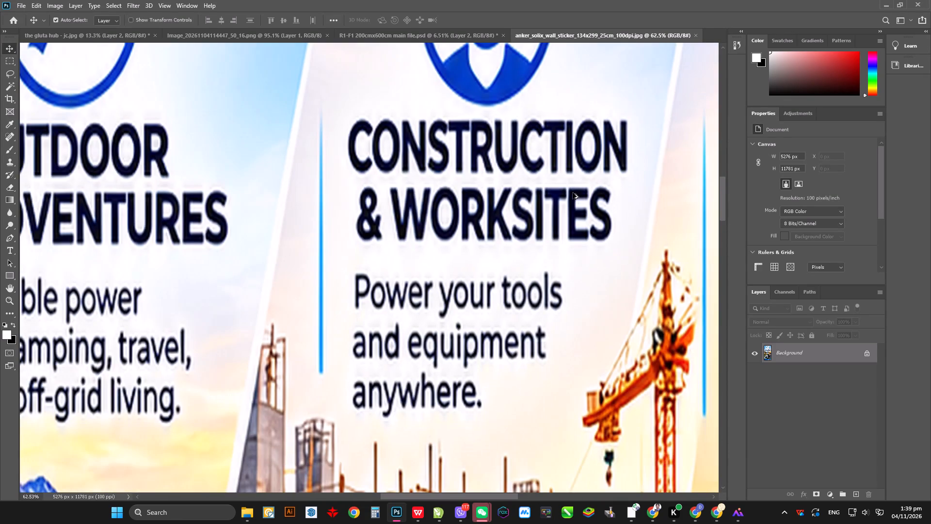
pyautogui.keyDown('alt'); pyautogui.scroll(-4, 579, 202); pyautogui.keyUp('alt')
pyautogui.keyDown('alt'); pyautogui.scroll(16, 204, 294); pyautogui.keyUp('alt')
pyautogui.keyDown('alt'); pyautogui.scroll(-7, 592, 232); pyautogui.keyUp('alt')
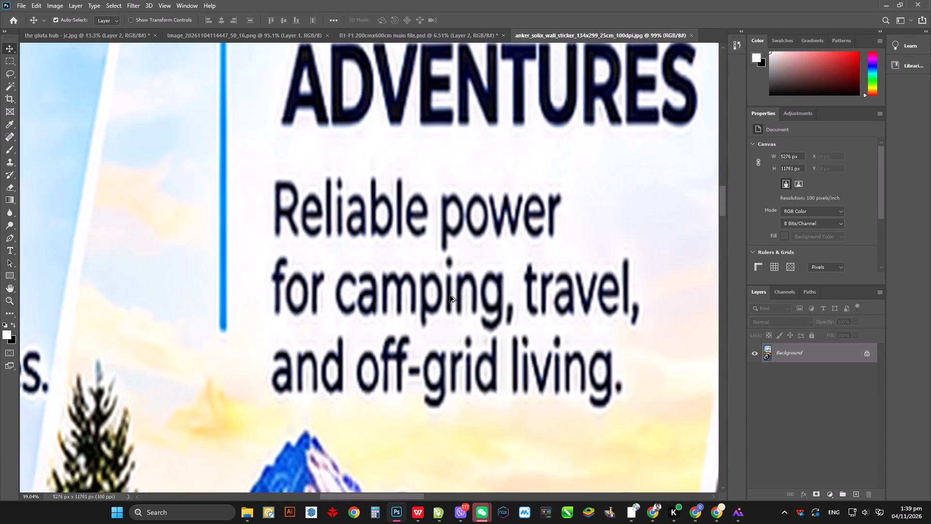
pyautogui.keyDown('alt'); pyautogui.scroll(6, 351, 370); pyautogui.keyUp('alt')
pyautogui.keyDown('alt'); pyautogui.scroll(-8, 291, 290); pyautogui.keyUp('alt')
pyautogui.keyDown('alt'); pyautogui.scroll(9, 415, 383); pyautogui.keyUp('alt')
pyautogui.keyDown('alt'); pyautogui.scroll(-9, 519, 389); pyautogui.keyUp('alt')
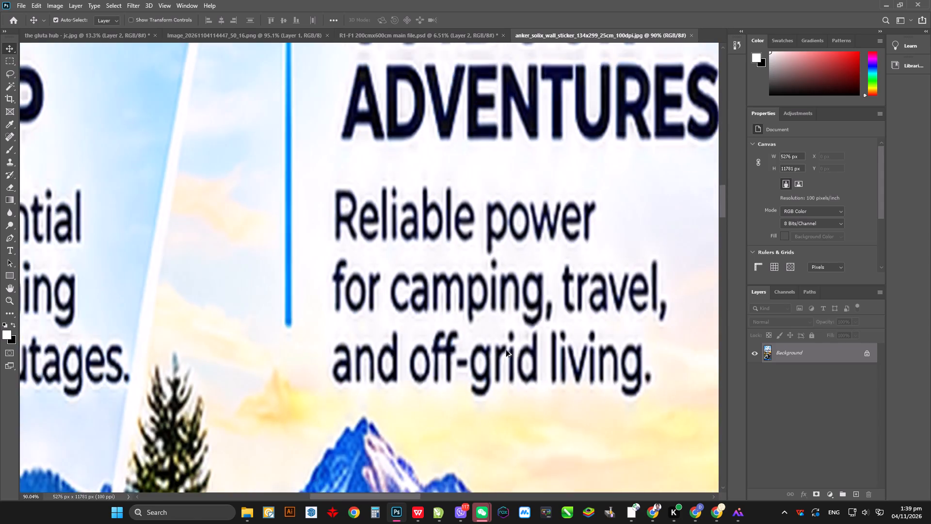
pyautogui.keyDown('alt'); pyautogui.scroll(-6, 506, 350); pyautogui.keyUp('alt')
pyautogui.keyDown('alt'); pyautogui.scroll(14, 152, 320); pyautogui.keyUp('alt')
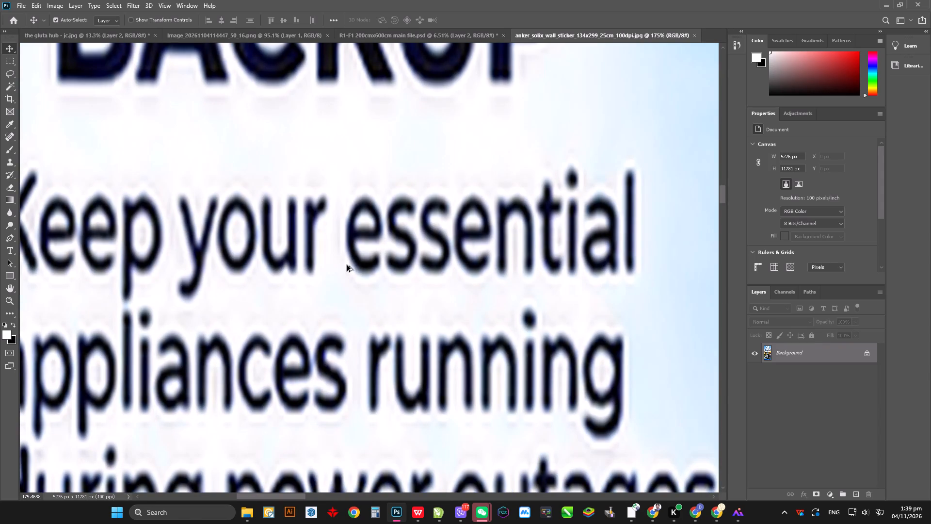
pyautogui.keyDown('alt'); pyautogui.scroll(-8, 340, 269); pyautogui.keyUp('alt')
pyautogui.keyDown('alt'); pyautogui.scroll(-8, 370, 241); pyautogui.keyUp('alt')
pyautogui.keyDown('alt'); pyautogui.scroll(7, 512, 211); pyautogui.keyUp('alt')
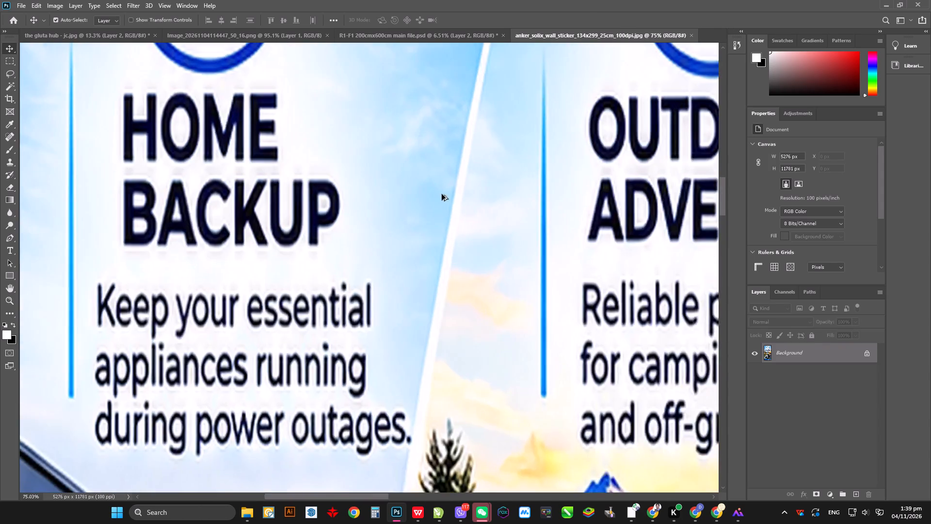
pyautogui.keyDown('alt'); pyautogui.scroll(3, 442, 194); pyautogui.keyUp('alt')
pyautogui.keyDown('alt'); pyautogui.scroll(-7, 560, 208); pyautogui.keyUp('alt')
pyautogui.keyDown('alt'); pyautogui.scroll(9, 292, 261); pyautogui.keyUp('alt')
pyautogui.keyDown('alt'); pyautogui.scroll(-5, 483, 279); pyautogui.keyUp('alt')
pyautogui.keyDown('alt'); pyautogui.scroll(5, 538, 383); pyautogui.keyUp('alt')
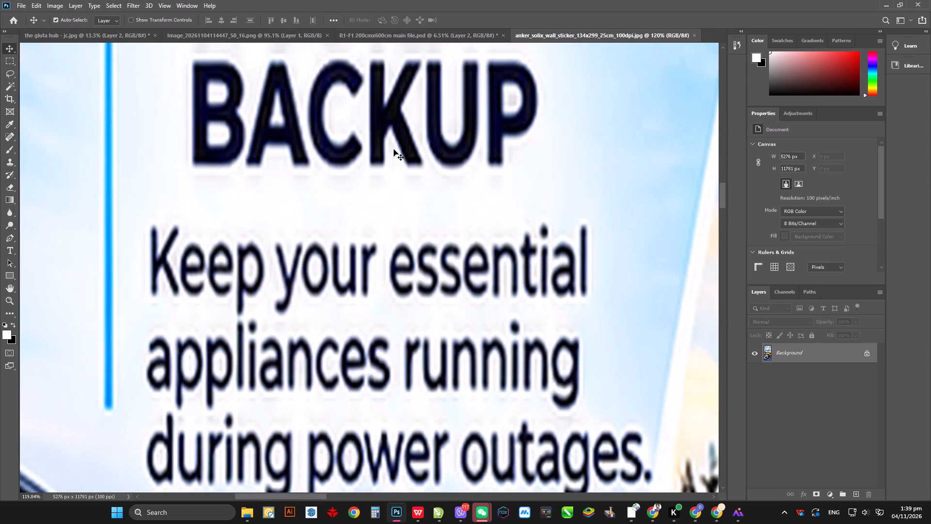
# Capture a screenshot of the enlarged Home Backup text in the document window.
pyautogui.scroll(-6, 383, 127)
pyautogui.scroll(3, 452, 322)
pyautogui.scroll(-2, 449, 311)
pyautogui.hotkey('alt', 'a')
pyautogui.click(331, 186)
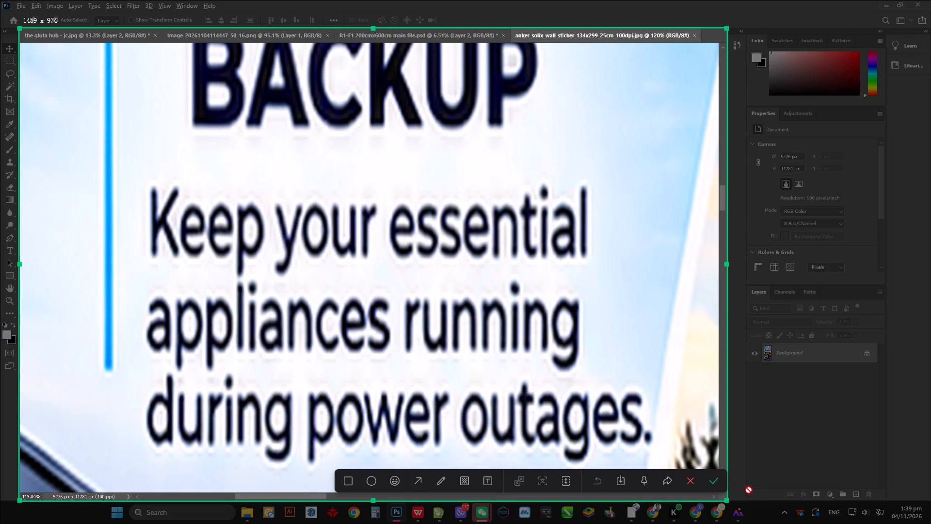
pyautogui.click(711, 479)
# Switch to Weixin and send K4 san fernando "maka exact size ne ining sine d mo viber", "kaso same yapamudin" and "pixelated ya".
pyautogui.click(481, 508)
pyautogui.click(440, 462)
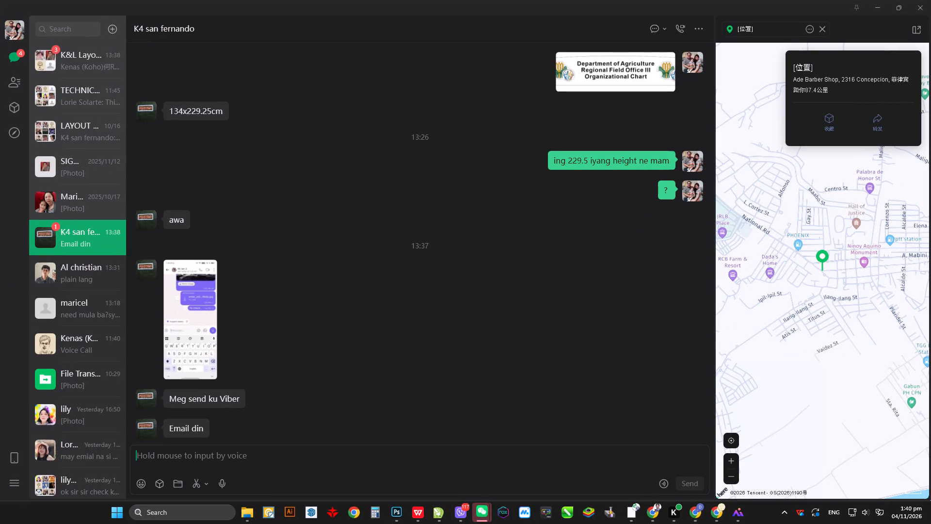
pyautogui.click(302, 458)
pyautogui.write('maka ex')
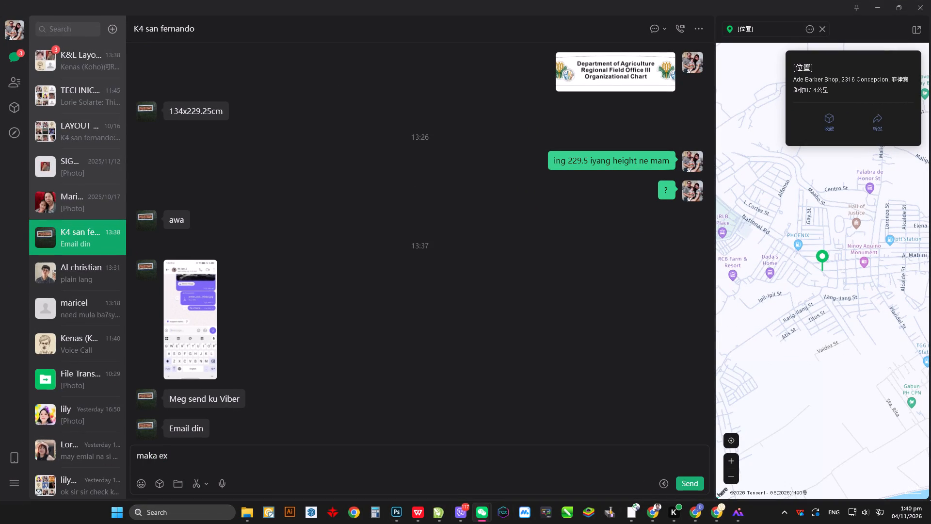
pyautogui.write('act size ne ining sine d mo viber')
pyautogui.press('space')
pyautogui.press('Return')
pyautogui.write('kaso same yapamudin')
pyautogui.press('Return')
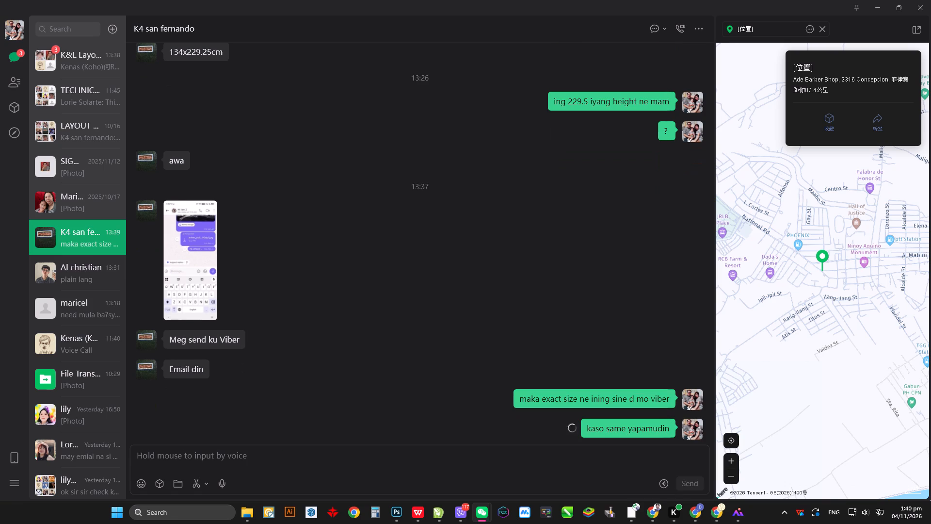
pyautogui.write('pixelated ya')
pyautogui.press('Return')
# Send the captured Home Backup screenshot in the K4 san fernando chat.
pyautogui.hotkey('ctrl', 'v')
pyautogui.press('Return')
# Capture the enlarged Construction & Worksites text in Photoshop and send the screenshot to the K4 san fernando chat.
pyautogui.hotkey('alt', 'Tab')
pyautogui.keyDown('alt'); pyautogui.scroll(-14, 133, 298); pyautogui.keyUp('alt')
pyautogui.keyDown('alt'); pyautogui.scroll(12, 511, 277); pyautogui.keyUp('alt')
pyautogui.keyDown('ctrl'); pyautogui.scroll(-20, 383, 326); pyautogui.keyUp('ctrl')
pyautogui.keyDown('ctrl'); pyautogui.scroll(-1, 383, 326); pyautogui.keyUp('ctrl')
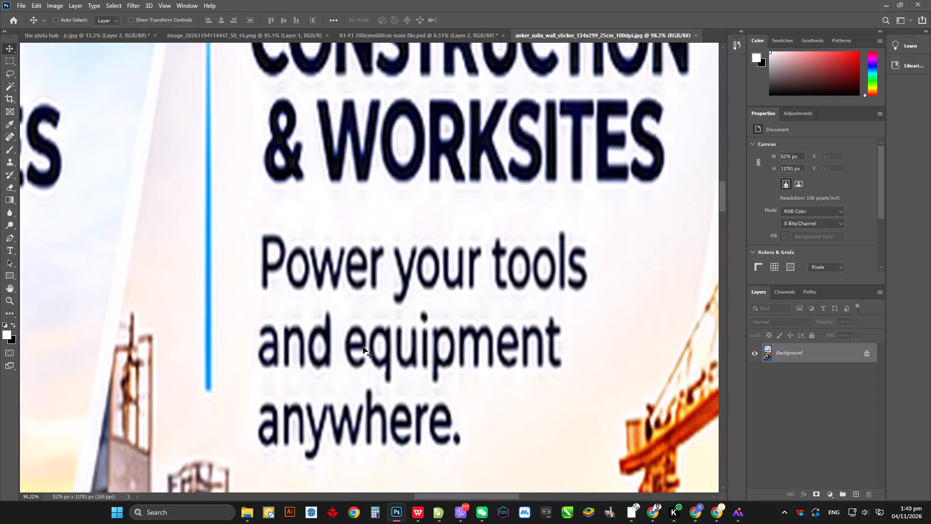
pyautogui.scroll(6, 690, 276)
pyautogui.scroll(-3, 625, 268)
pyautogui.scroll(5, 624, 269)
pyautogui.hotkey('alt', 'a')
pyautogui.click(497, 267)
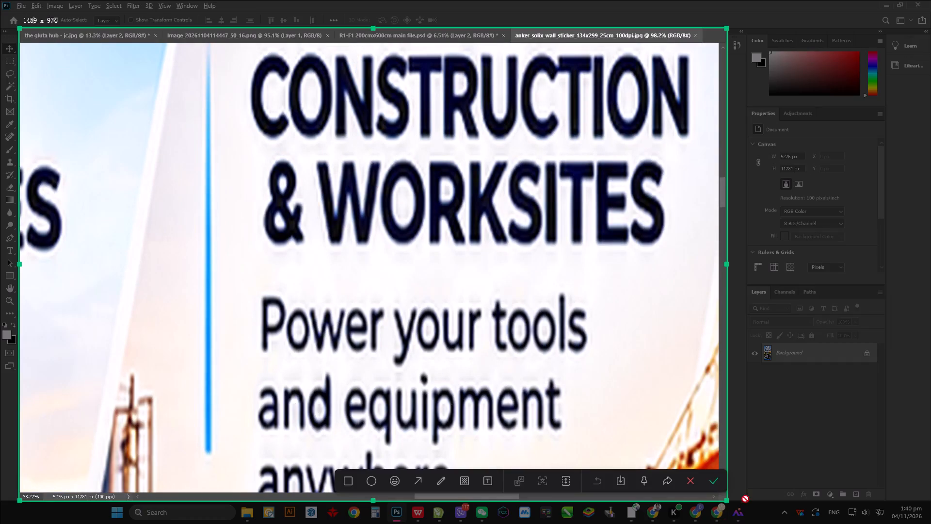
pyautogui.click(711, 479)
pyautogui.hotkey('alt', 'Tab')
pyautogui.click(462, 469)
pyautogui.hotkey('ctrl', 'v')
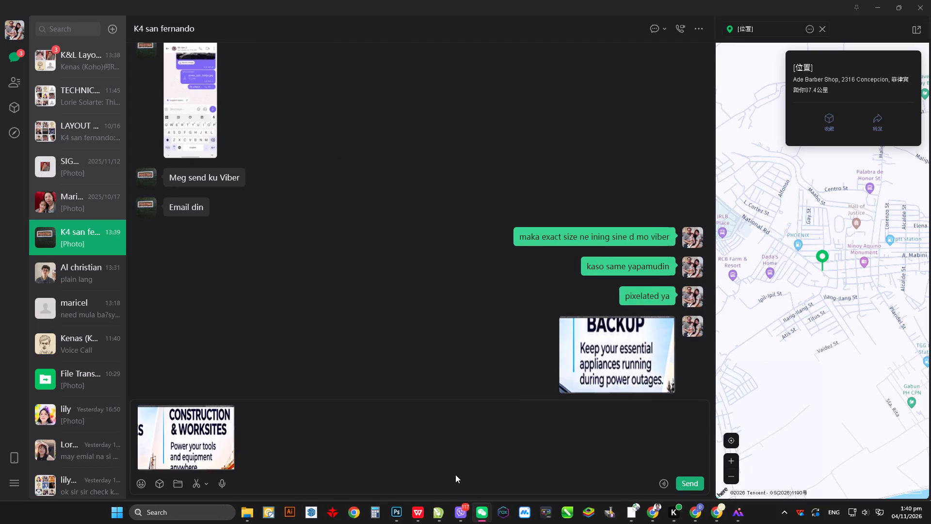
pyautogui.press('Return')
# Switch to Photoshop and capture a screenshot of the enlarged Hot Season & Emergency text in the wall sticker file.
pyautogui.hotkey('alt', 'Tab')
pyautogui.keyDown('alt'); pyautogui.scroll(-15, 267, 252); pyautogui.keyUp('alt')
pyautogui.keyDown('alt'); pyautogui.scroll(13, 490, 298); pyautogui.keyUp('alt')
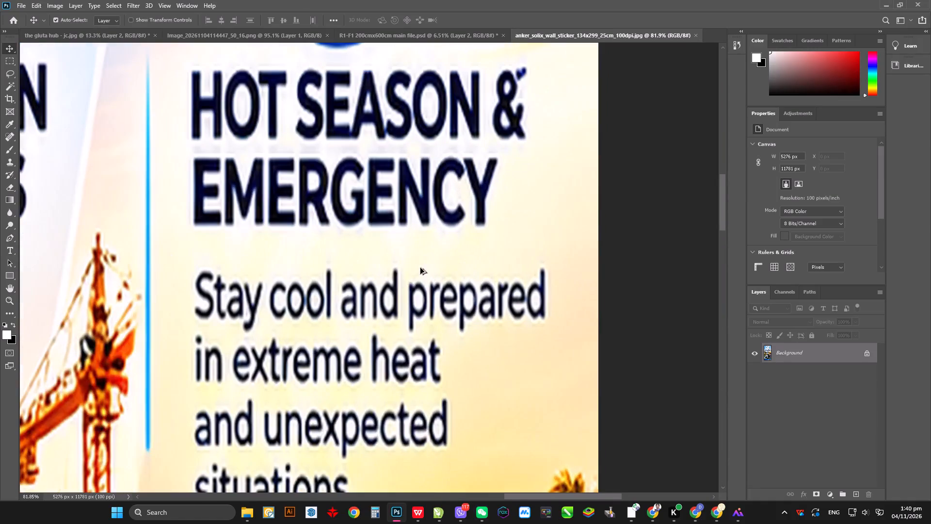
pyautogui.keyDown('alt'); pyautogui.scroll(3, 393, 287); pyautogui.keyUp('alt')
pyautogui.hotkey('alt', 'a')
pyautogui.click(390, 274)
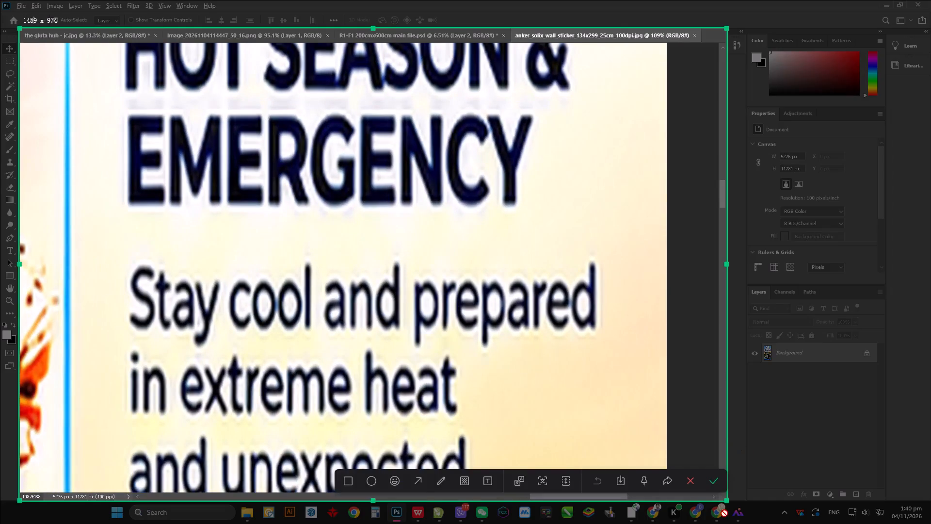
pyautogui.click(714, 476)
# Send a single copy of the captured Hot Season & Emergency screenshot in the K4 san fernando chat in Weixin.
pyautogui.hotkey('alt', 'Tab')
pyautogui.click(576, 475)
pyautogui.hotkey('ctrl', 'v')
pyautogui.hotkey('ctrl', 'v')
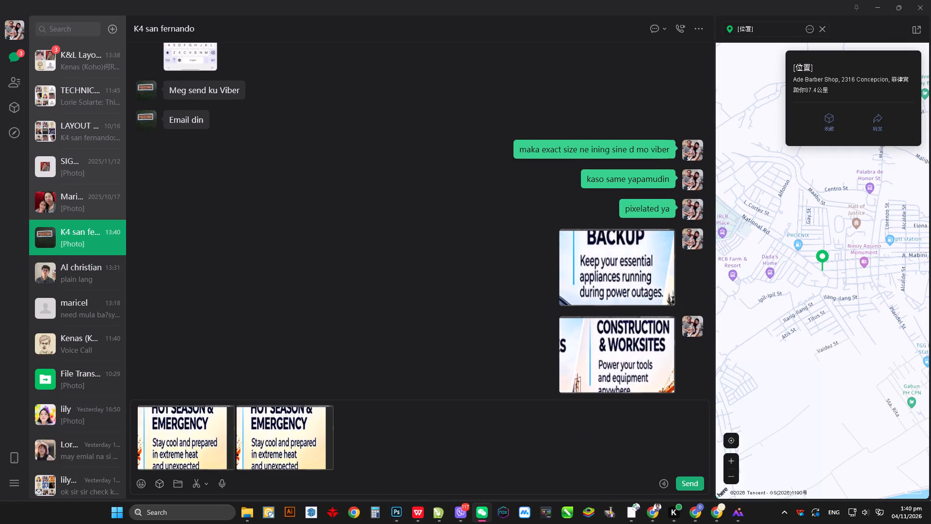
pyautogui.press('BackSpace')
pyautogui.press('Return')
# Switch to Photoshop and capture a screenshot of the enlarged All-in-One Power Solution and Solar Ready graphics near the sticker's bottom edge.
pyautogui.hotkey('alt', 'Tab')
pyautogui.keyDown('alt'); pyautogui.scroll(-14, 542, 316); pyautogui.keyUp('alt')
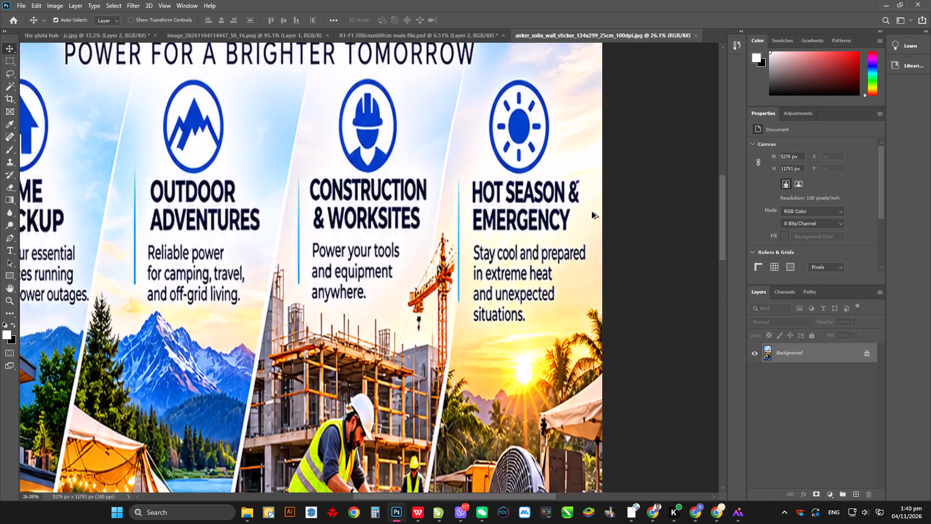
pyautogui.keyDown('alt'); pyautogui.scroll(-13, 592, 212); pyautogui.keyUp('alt')
pyautogui.keyDown('alt'); pyautogui.scroll(-3, 542, 84); pyautogui.keyUp('alt')
pyautogui.keyDown('alt'); pyautogui.scroll(16, 381, 465); pyautogui.keyUp('alt')
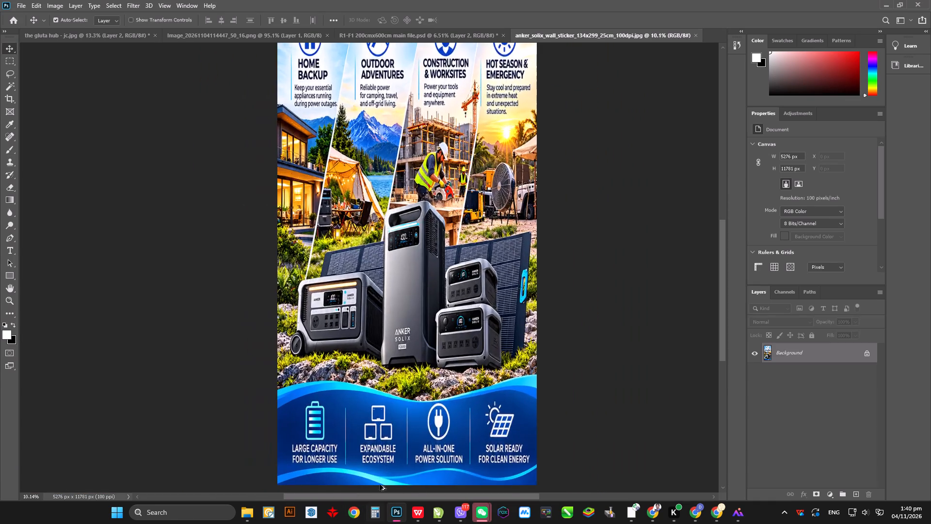
pyautogui.keyDown('alt'); pyautogui.scroll(20, 380, 484); pyautogui.keyUp('alt')
pyautogui.keyDown('alt'); pyautogui.scroll(4, 380, 484); pyautogui.keyUp('alt')
pyautogui.keyDown('alt'); pyautogui.scroll(-6, 231, 407); pyautogui.keyUp('alt')
pyautogui.keyDown('alt'); pyautogui.scroll(5, 652, 302); pyautogui.keyUp('alt')
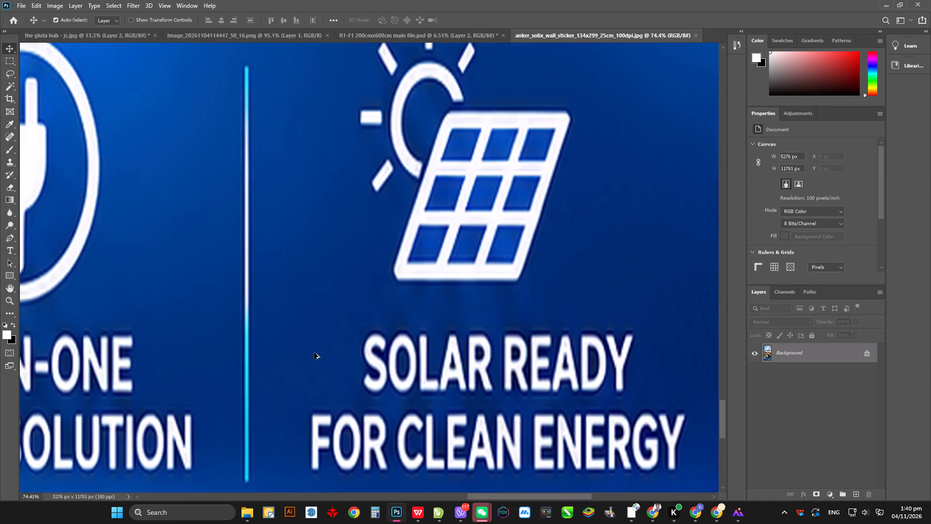
pyautogui.keyDown('alt'); pyautogui.scroll(-4, 420, 343); pyautogui.keyUp('alt')
pyautogui.keyDown('alt'); pyautogui.scroll(5, 384, 331); pyautogui.keyUp('alt')
pyautogui.keyDown('alt'); pyautogui.scroll(-3, 674, 277); pyautogui.keyUp('alt')
pyautogui.keyDown('alt'); pyautogui.scroll(1, 468, 309); pyautogui.keyUp('alt')
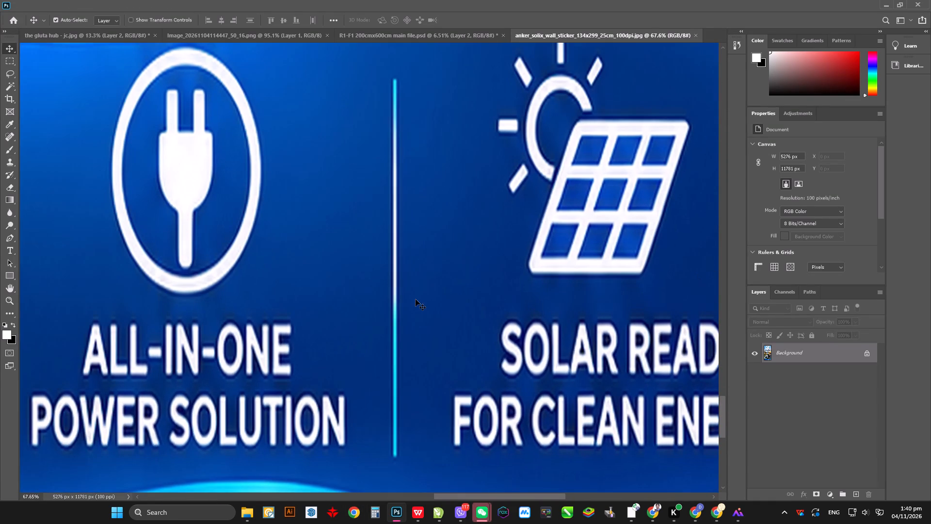
pyautogui.hotkey('alt', 'a')
pyautogui.click(356, 226)
pyautogui.click(720, 481)
# Send the captured All-in-One Power Solution and Solar Ready screenshot in the K4 san fernando chat in Weixin.
pyautogui.hotkey('alt', 'Tab')
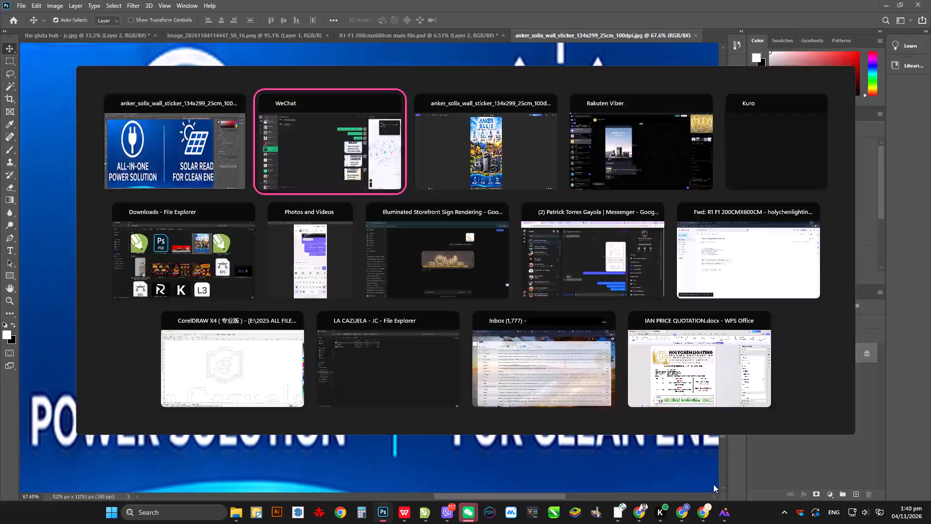
pyautogui.click(510, 465)
pyautogui.hotkey('ctrl', 'v')
pyautogui.press('Return')
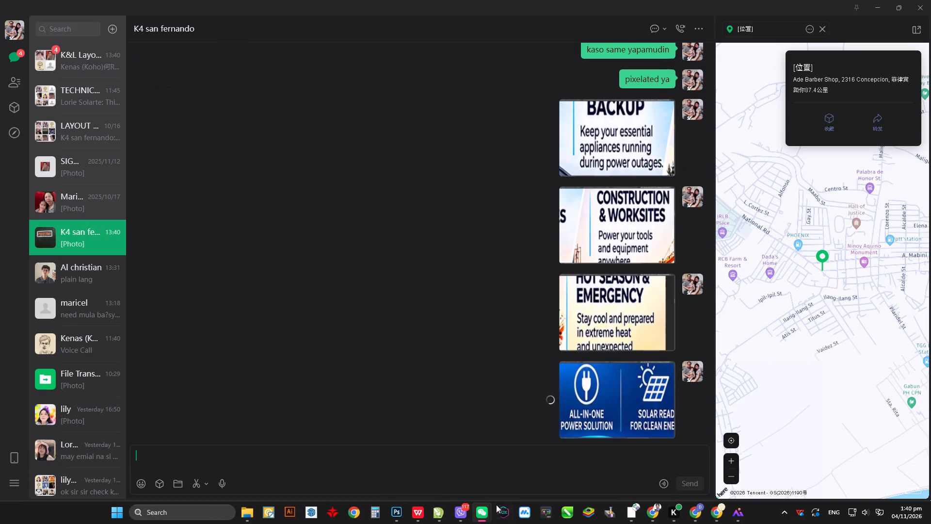
# Open the K&L Layout Team group chat and bring up the available actions for the latest message containing a website link.
pyautogui.click(482, 514)
pyautogui.click(445, 453)
pyautogui.click(89, 76)
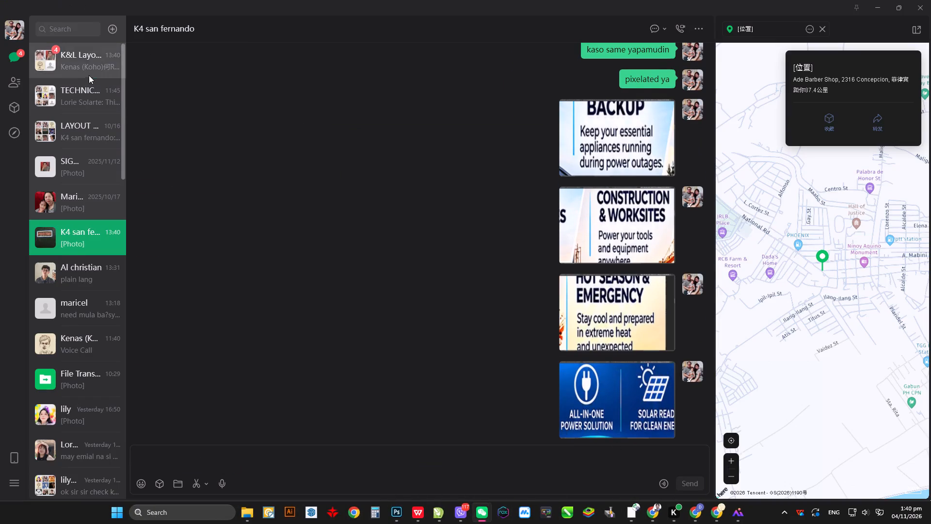
pyautogui.rightClick(248, 365)
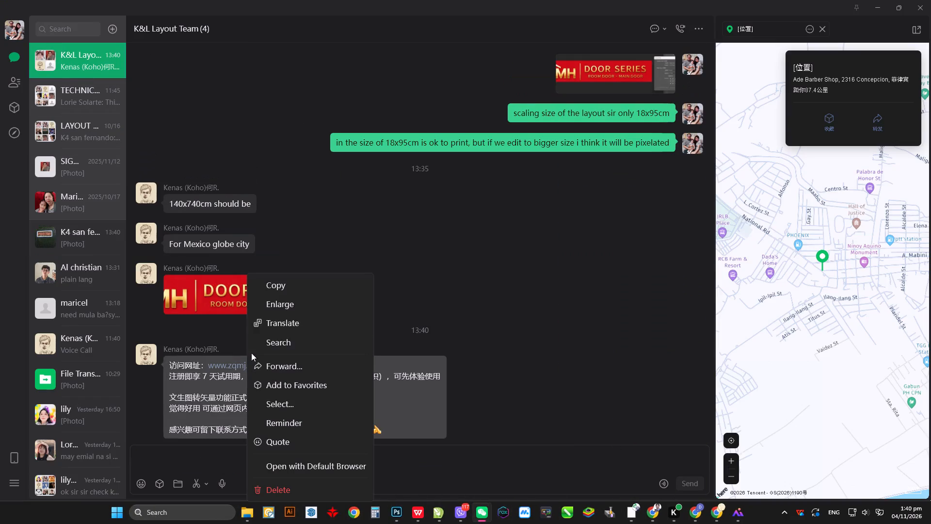
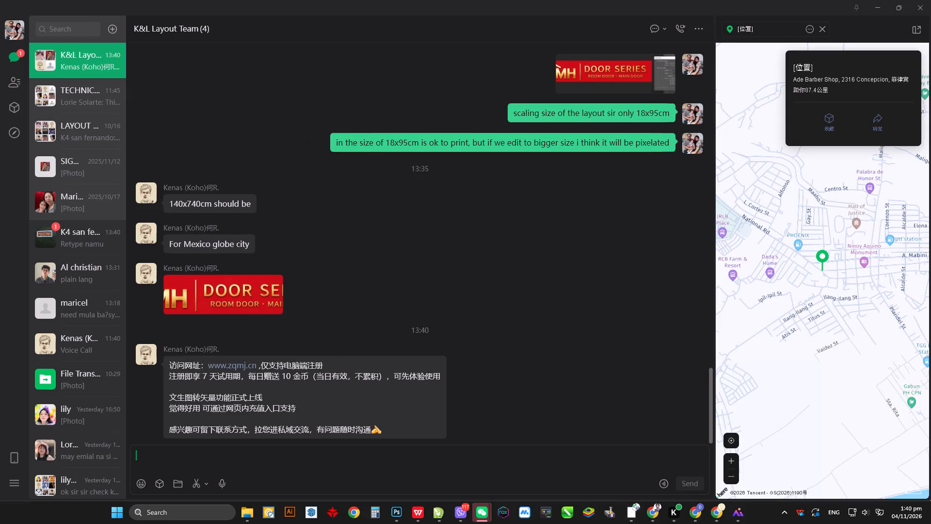
pyautogui.rightClick(245, 366)
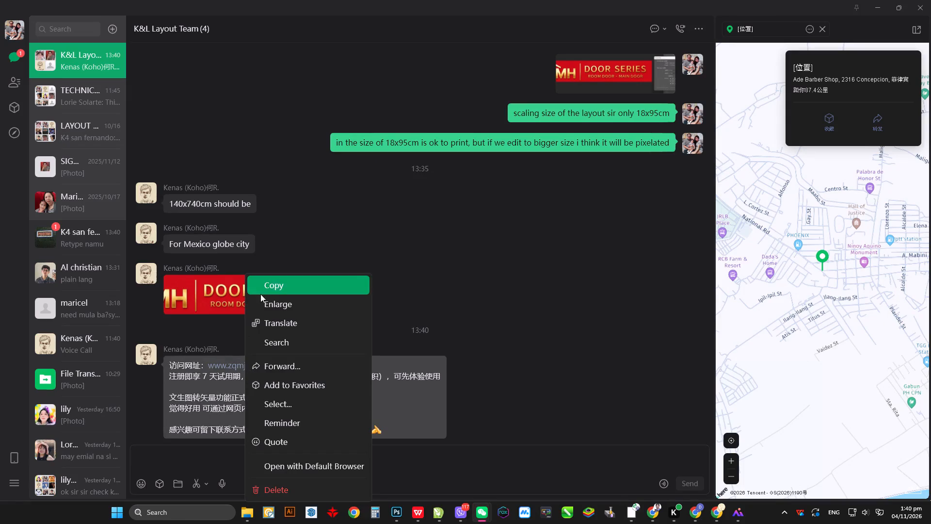
pyautogui.click(275, 288)
pyautogui.hotkey('alt', 'Tab')
pyautogui.hotkey('ctrl', 'v')
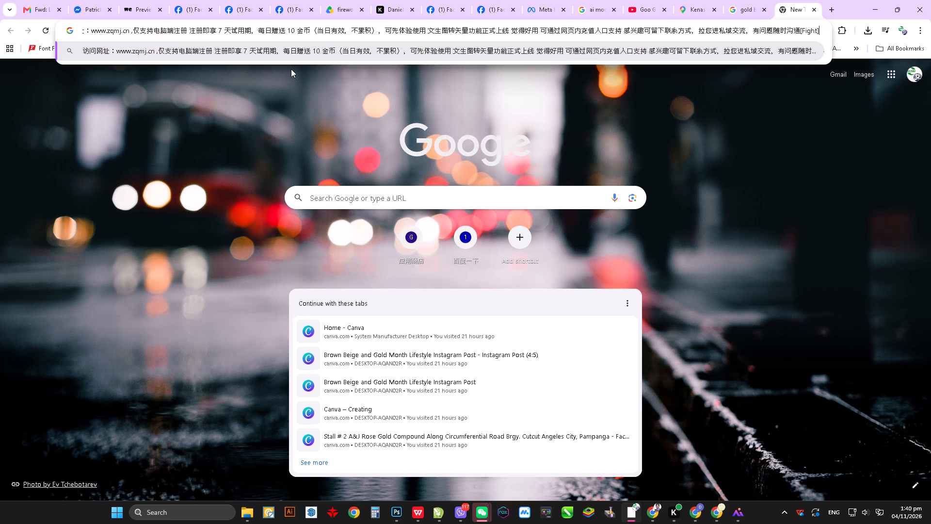
pyautogui.moveTo(129, 30); pyautogui.dragTo(831, 50)
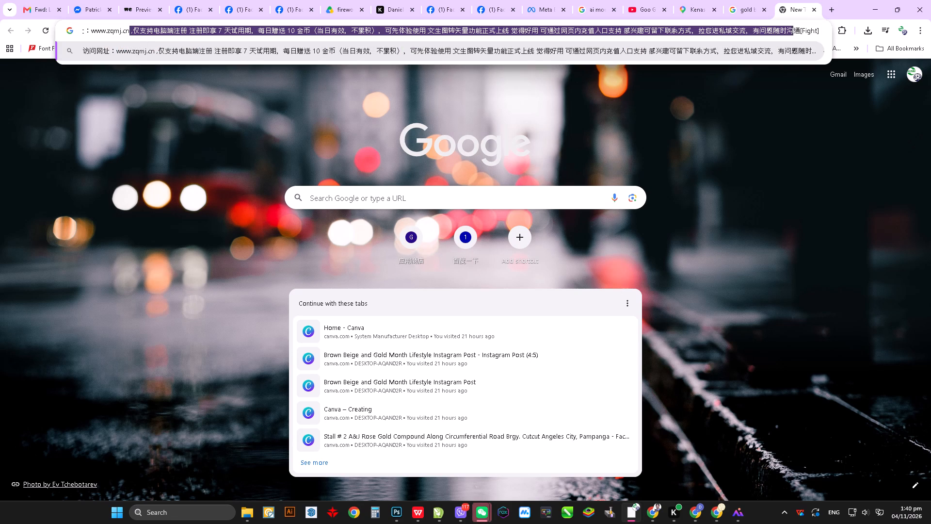
pyautogui.moveTo(831, 50); pyautogui.dragTo(930, 38)
pyautogui.press('BackSpace')
pyautogui.press('Return')
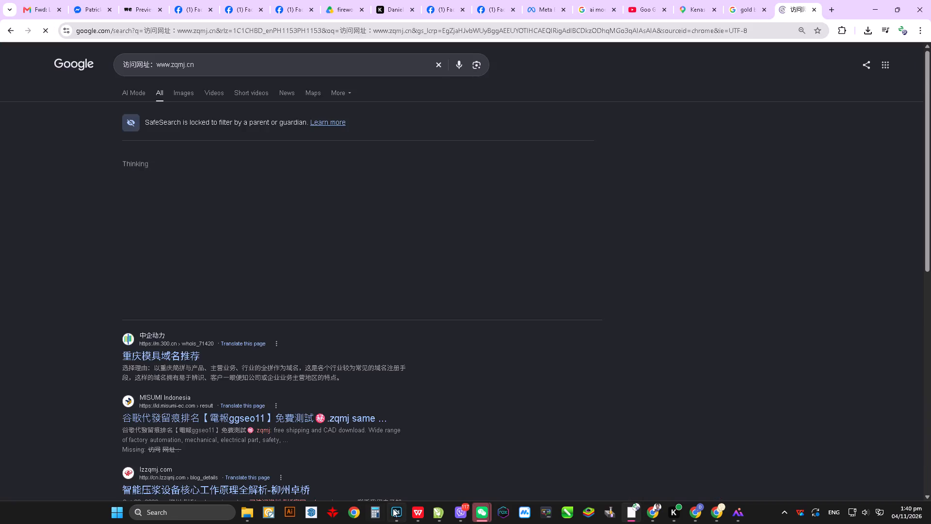
# Switch to Photoshop and bring up the red JMH Door Series banner image.
pyautogui.click(393, 508)
pyautogui.click(258, 35)
pyautogui.keyDown('alt'); pyautogui.scroll(-7, 581, 290); pyautogui.keyUp('alt')
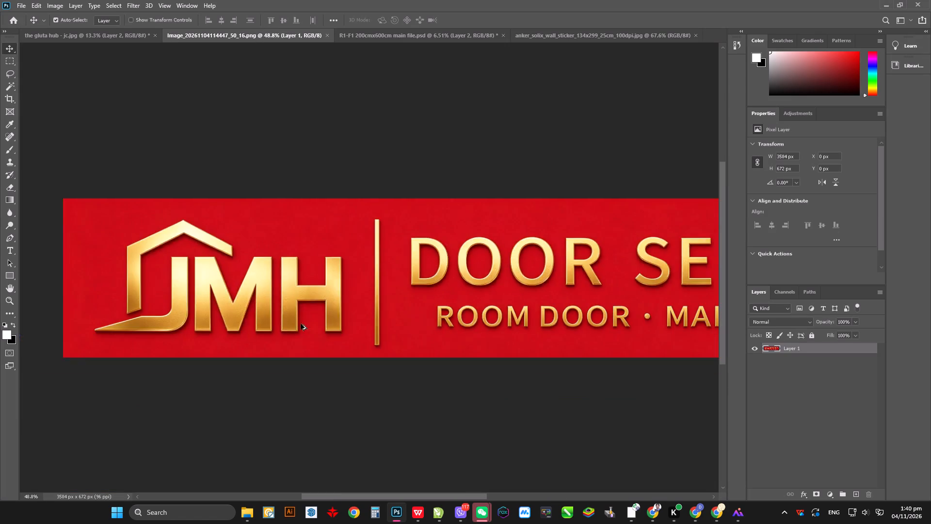
pyautogui.keyDown('alt'); pyautogui.scroll(19, 199, 324); pyautogui.keyUp('alt')
pyautogui.keyDown('alt'); pyautogui.scroll(-18, 501, 310); pyautogui.keyUp('alt')
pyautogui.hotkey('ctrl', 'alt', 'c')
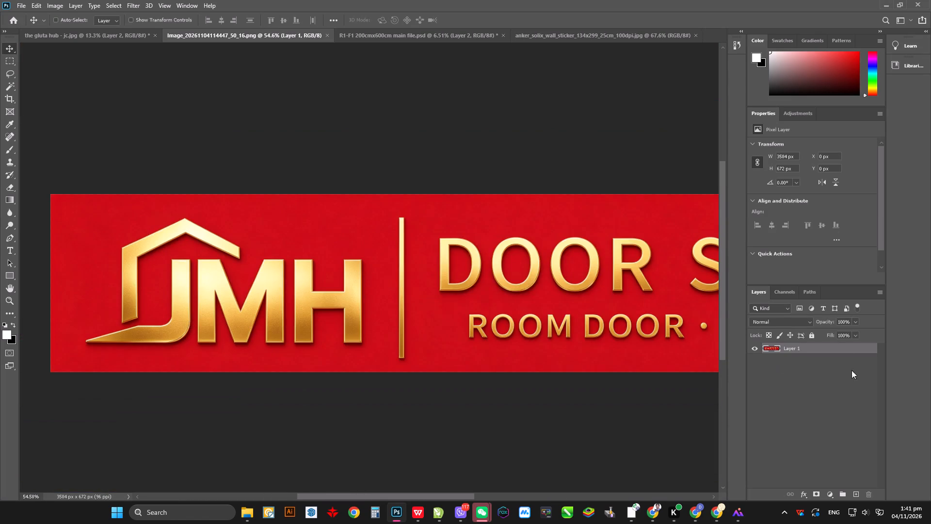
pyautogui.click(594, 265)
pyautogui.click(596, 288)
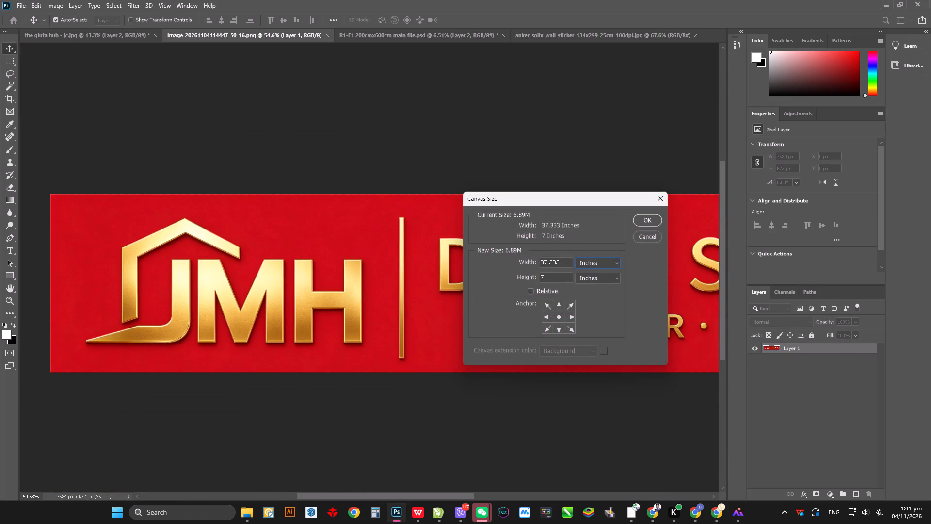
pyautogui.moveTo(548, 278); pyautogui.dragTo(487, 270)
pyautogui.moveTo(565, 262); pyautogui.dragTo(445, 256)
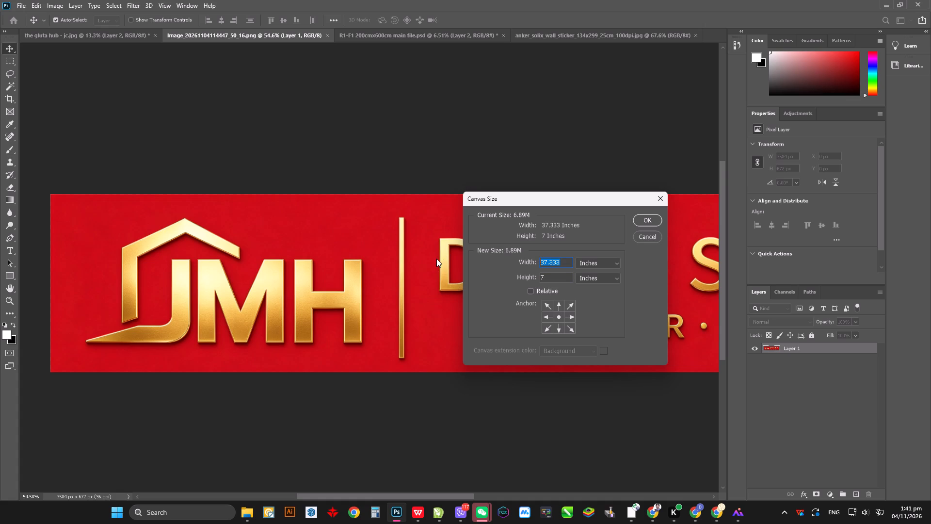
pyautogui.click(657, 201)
# Resize the JMH Door Series image to a height of 140 cm, keeping its proportions and automatic resampling.
pyautogui.hotkey('ctrl', 'alt', 'i')
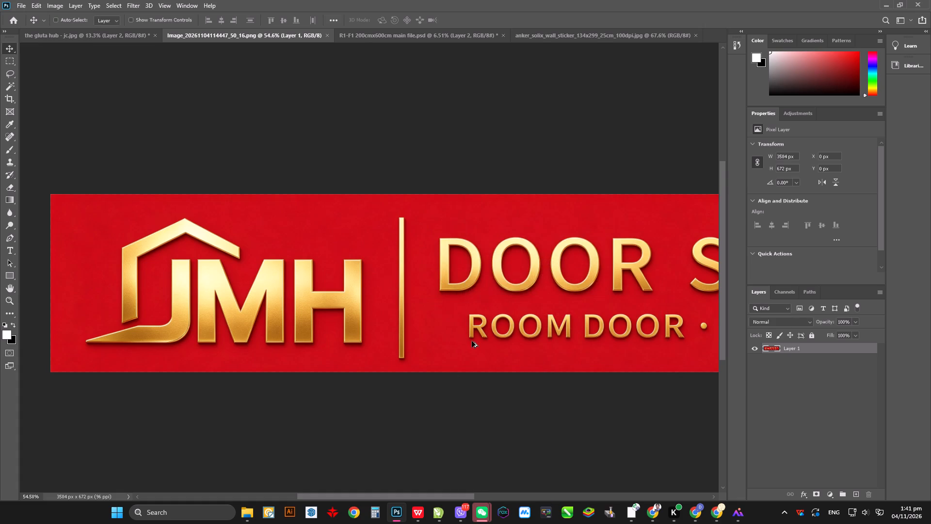
pyautogui.moveTo(532, 174); pyautogui.dragTo(366, 173)
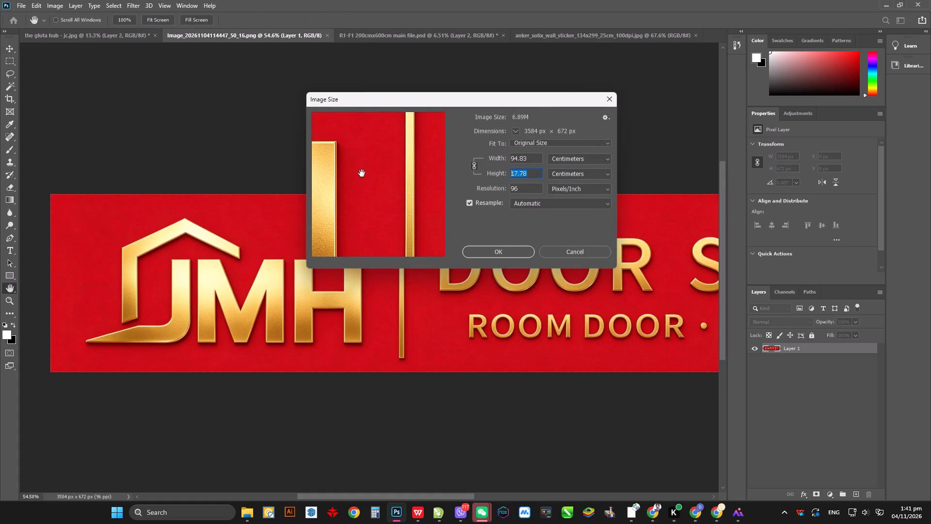
pyautogui.write('140')
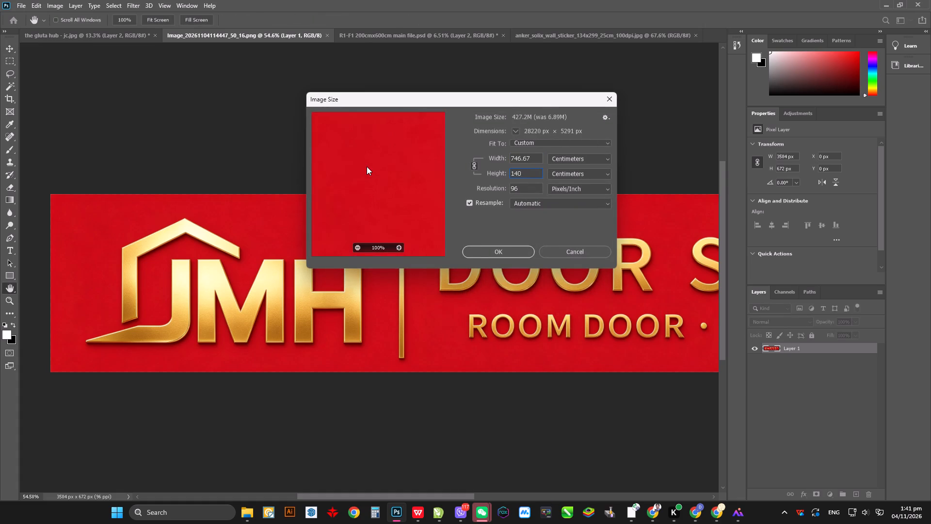
pyautogui.press('Return')
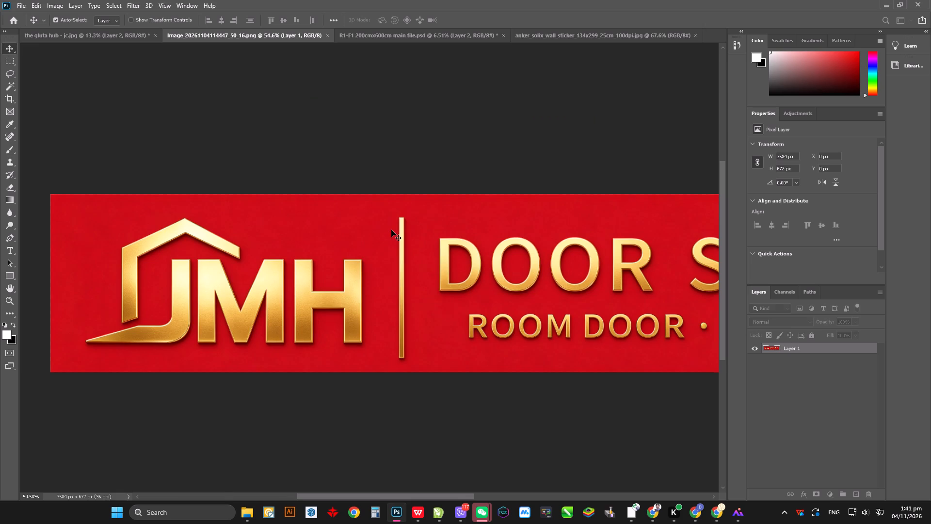
# Inspect the enlarged JMH logo lettering and the gold divider line up close for print quality.
pyautogui.keyDown('alt'); pyautogui.scroll(-20, 409, 227); pyautogui.keyUp('alt')
pyautogui.keyDown('alt'); pyautogui.scroll(-1, 409, 227); pyautogui.keyUp('alt')
pyautogui.keyDown('alt'); pyautogui.scroll(20, 482, 378); pyautogui.keyUp('alt')
pyautogui.keyDown('alt'); pyautogui.scroll(6, 482, 378); pyautogui.keyUp('alt')
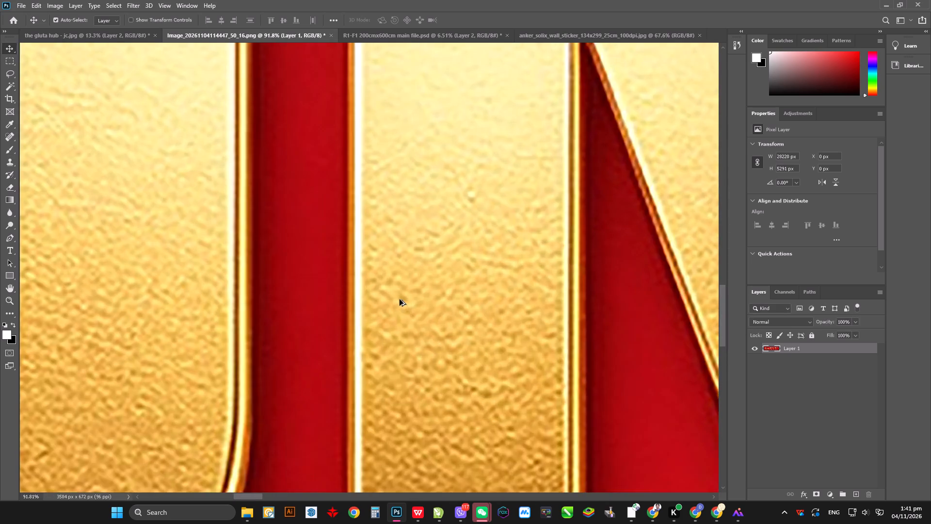
pyautogui.keyDown('alt'); pyautogui.scroll(-14, 400, 299); pyautogui.keyUp('alt')
pyautogui.keyDown('alt'); pyautogui.scroll(10, 492, 289); pyautogui.keyUp('alt')
pyautogui.keyDown('alt'); pyautogui.scroll(-10, 547, 373); pyautogui.keyUp('alt')
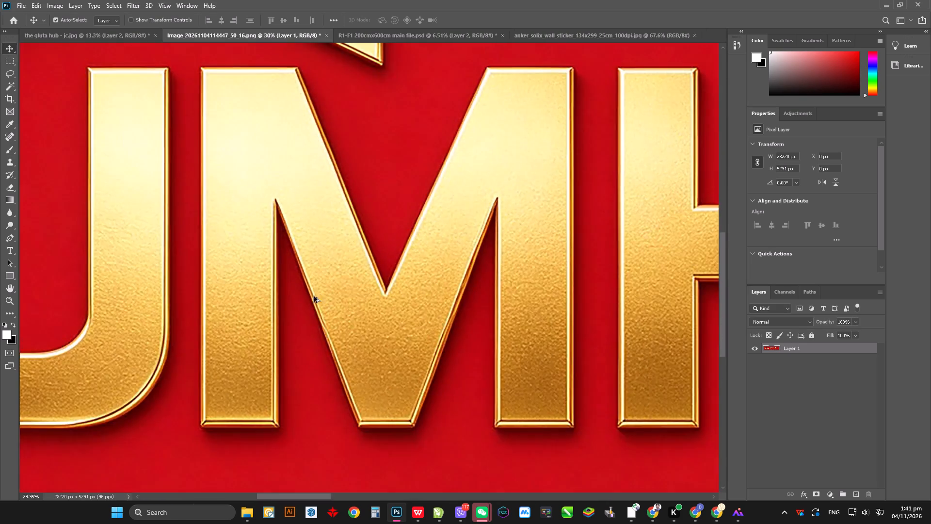
pyautogui.keyDown('alt'); pyautogui.scroll(-2, 314, 296); pyautogui.keyUp('alt')
pyautogui.keyDown('alt'); pyautogui.scroll(12, 587, 307); pyautogui.keyUp('alt')
pyautogui.keyDown('alt'); pyautogui.scroll(-15, 509, 293); pyautogui.keyUp('alt')
pyautogui.keyDown('alt'); pyautogui.scroll(10, 591, 264); pyautogui.keyUp('alt')
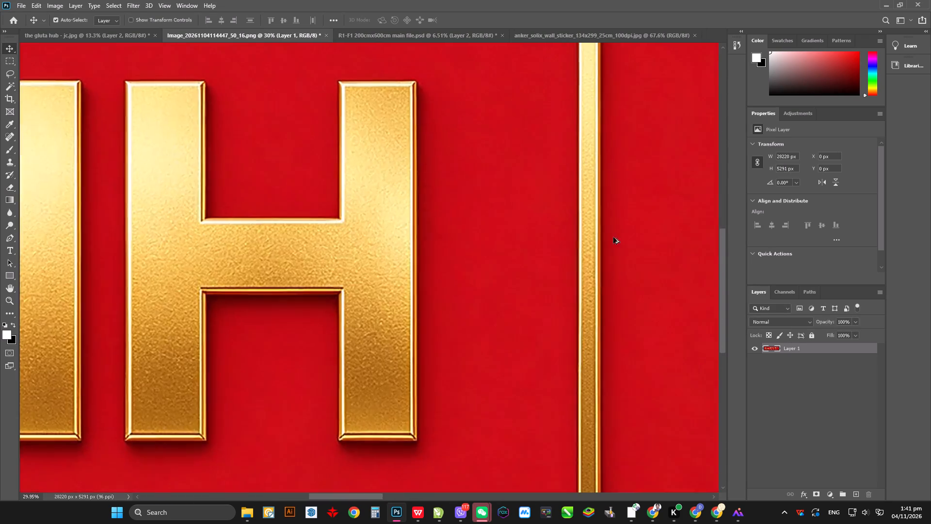
pyautogui.keyDown('alt'); pyautogui.scroll(3, 613, 237); pyautogui.keyUp('alt')
pyautogui.keyDown('alt'); pyautogui.scroll(-6, 605, 229); pyautogui.keyUp('alt')
pyautogui.keyDown('ctrl'); pyautogui.scroll(-20, 608, 263); pyautogui.keyUp('ctrl')
pyautogui.keyDown('ctrl'); pyautogui.scroll(-8, 608, 263); pyautogui.keyUp('ctrl')
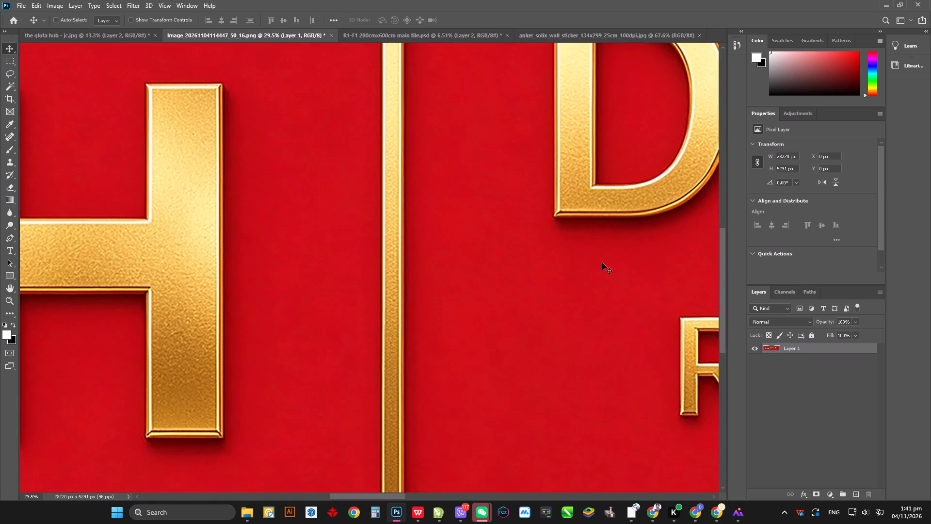
# Inspect the enlarged DOOR SERIES and ROOM DOOR · MAIN DOOR lettering for sharpness, finishing with the whole banner in view.
pyautogui.keyDown('ctrl'); pyautogui.scroll(-20, 602, 263); pyautogui.keyUp('ctrl')
pyautogui.keyDown('ctrl'); pyautogui.scroll(-7, 602, 263); pyautogui.keyUp('ctrl')
pyautogui.keyDown('alt'); pyautogui.scroll(9, 613, 176); pyautogui.keyUp('alt')
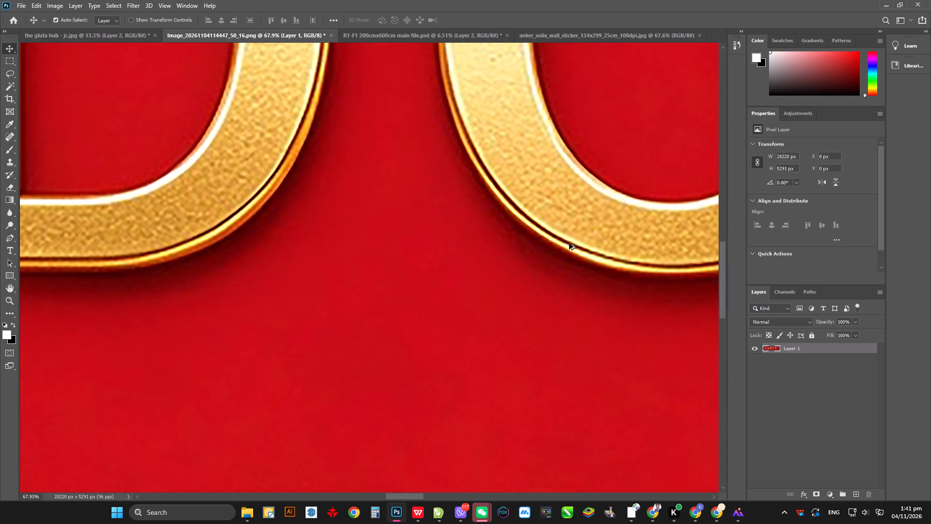
pyautogui.keyDown('alt'); pyautogui.scroll(3, 520, 336); pyautogui.keyUp('alt')
pyautogui.keyDown('alt'); pyautogui.scroll(-17, 165, 404); pyautogui.keyUp('alt')
pyautogui.keyDown('alt'); pyautogui.scroll(-6, 346, 273); pyautogui.keyUp('alt')
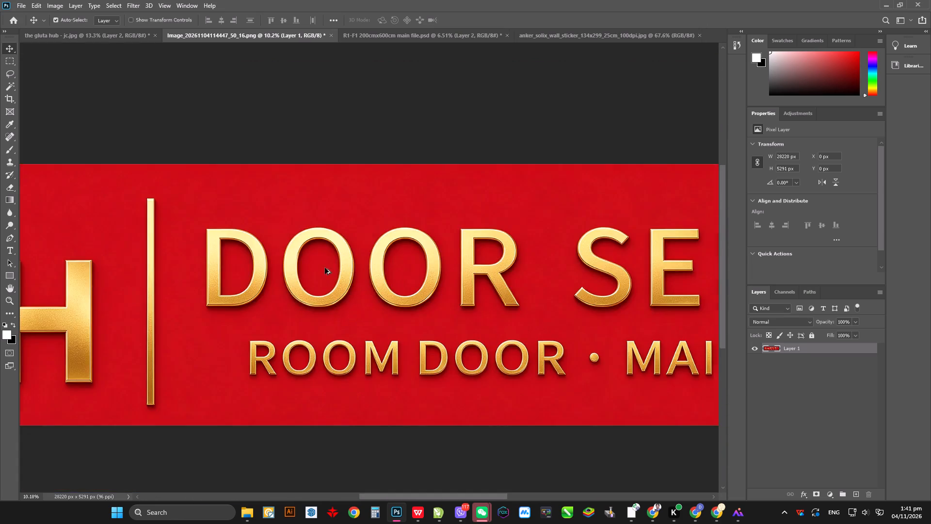
pyautogui.keyDown('alt'); pyautogui.scroll(18, 591, 378); pyautogui.keyUp('alt')
pyautogui.keyDown('alt'); pyautogui.scroll(-15, 172, 326); pyautogui.keyUp('alt')
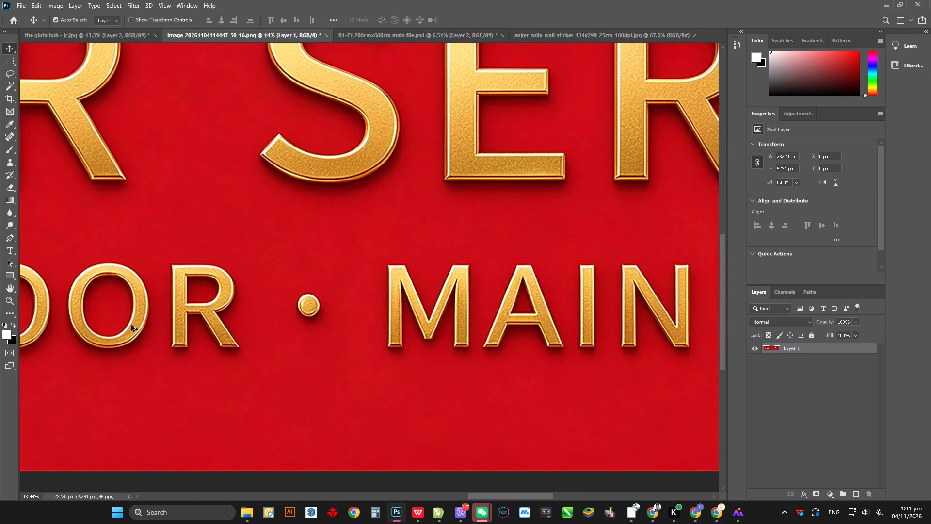
pyautogui.keyDown('alt'); pyautogui.scroll(18, 579, 252); pyautogui.keyUp('alt')
pyautogui.keyDown('alt'); pyautogui.scroll(-7, 619, 115); pyautogui.keyUp('alt')
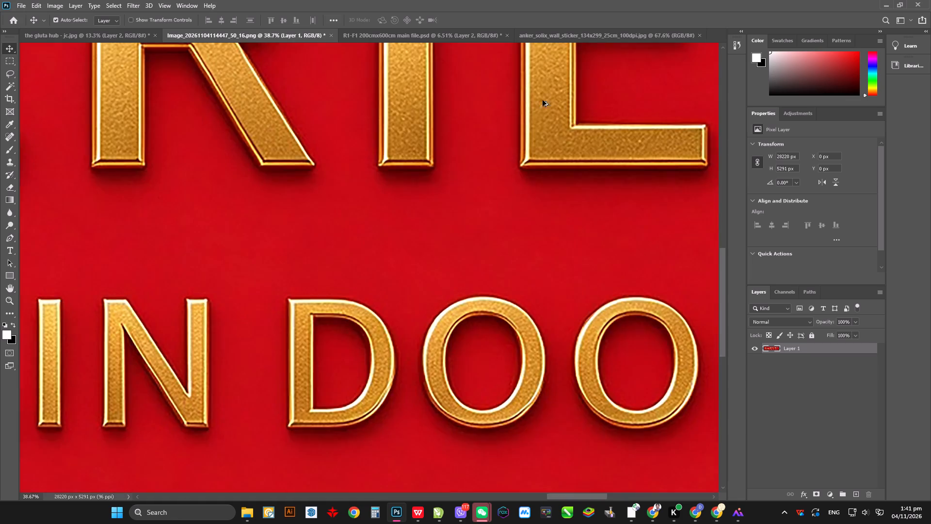
pyautogui.keyDown('alt'); pyautogui.scroll(-5, 543, 100); pyautogui.keyUp('alt')
pyautogui.keyDown('alt'); pyautogui.scroll(14, 525, 288); pyautogui.keyUp('alt')
pyautogui.keyDown('alt'); pyautogui.scroll(-14, 247, 349); pyautogui.keyUp('alt')
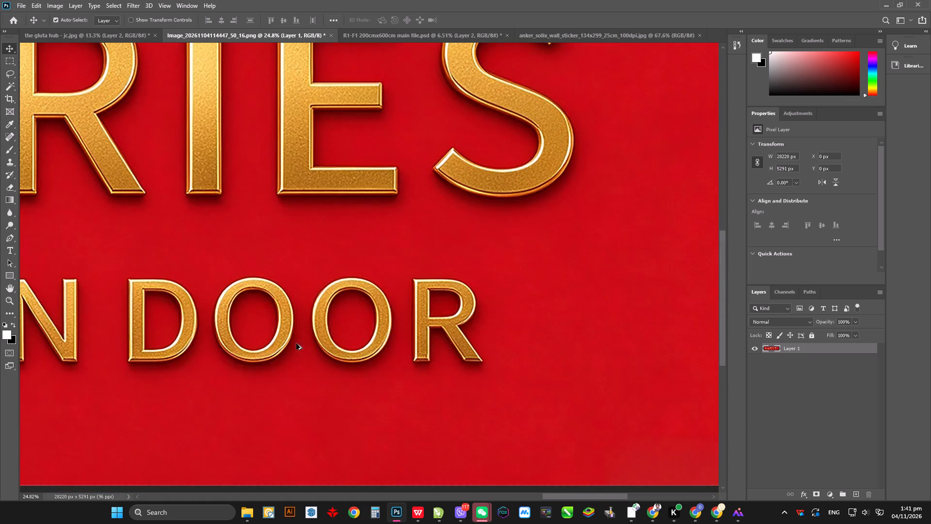
pyautogui.keyDown('alt'); pyautogui.scroll(-19, 581, 234); pyautogui.keyUp('alt')
pyautogui.keyDown('alt'); pyautogui.scroll(1, 440, 240); pyautogui.keyUp('alt')
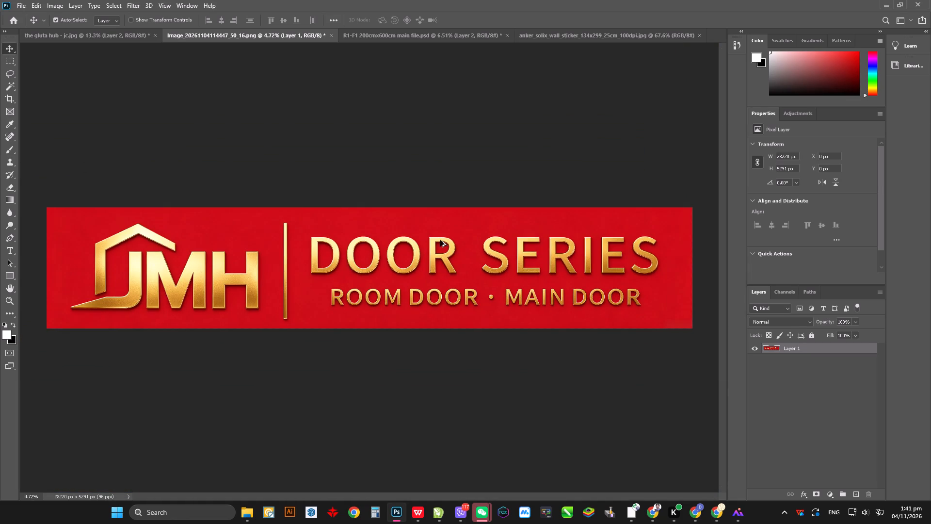
# Check the JMH banner's canvas size in centimetres without changing it.
pyautogui.hotkey('ctrl', 'alt', 'c')
pyautogui.click(598, 265)
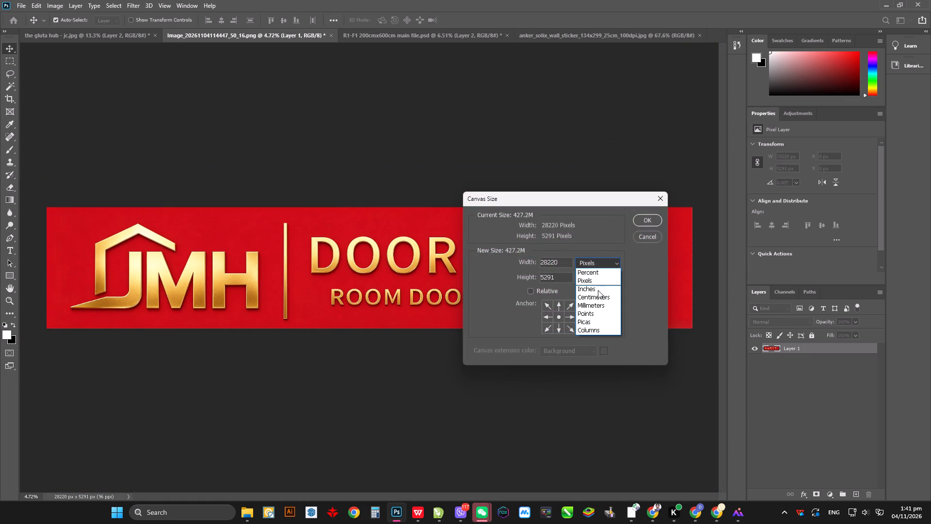
pyautogui.click(578, 197)
pyautogui.click(598, 256)
pyautogui.click(601, 263)
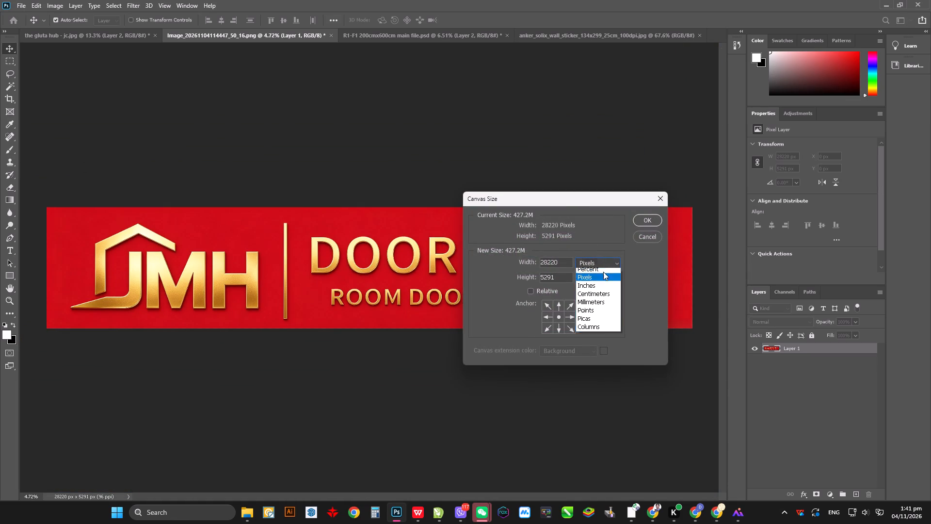
pyautogui.click(603, 296)
pyautogui.moveTo(576, 202); pyautogui.dragTo(772, 123)
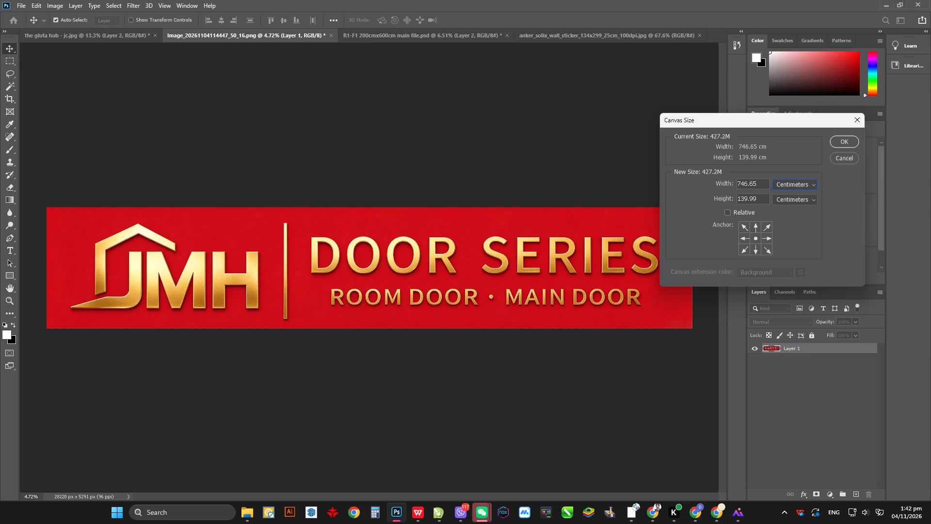
pyautogui.click(860, 118)
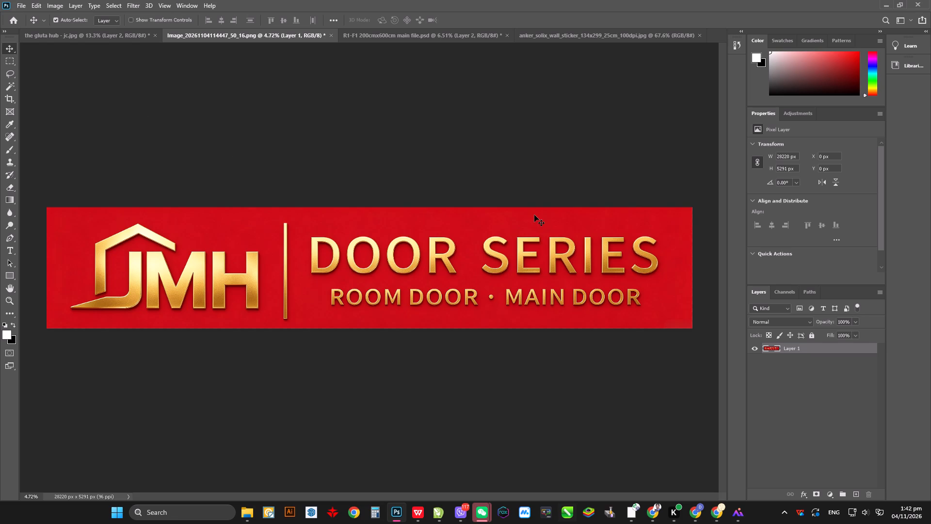
# Switch to Weixin and read the new replies in the K4 san fernando chat.
pyautogui.click(475, 513)
pyautogui.click(460, 452)
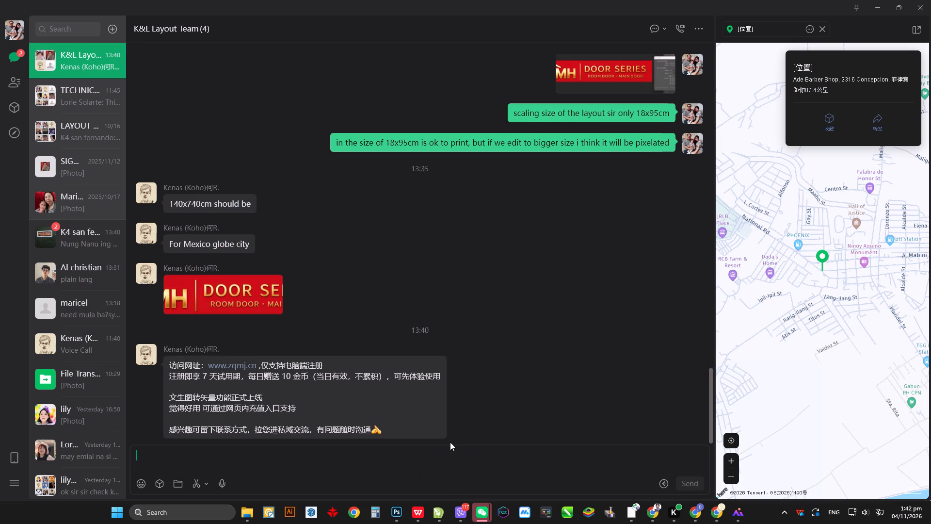
pyautogui.click(88, 243)
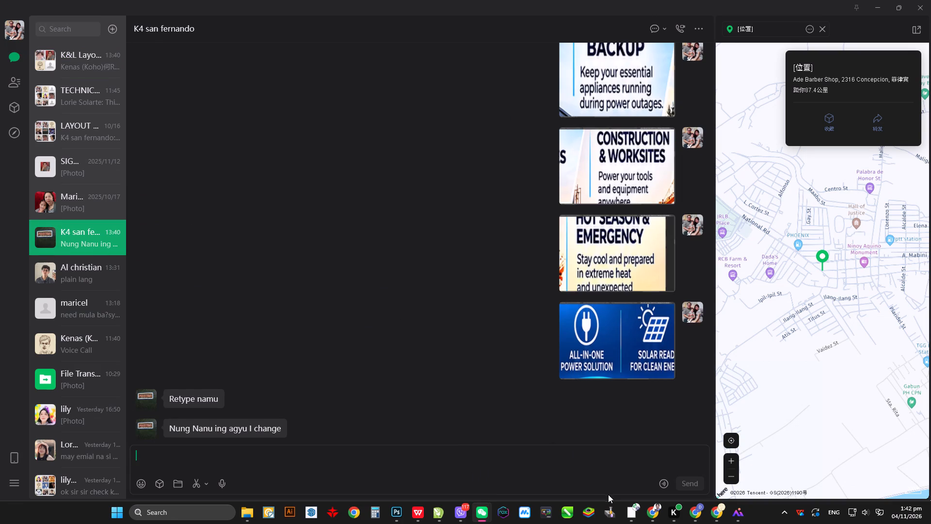
pyautogui.click(559, 411)
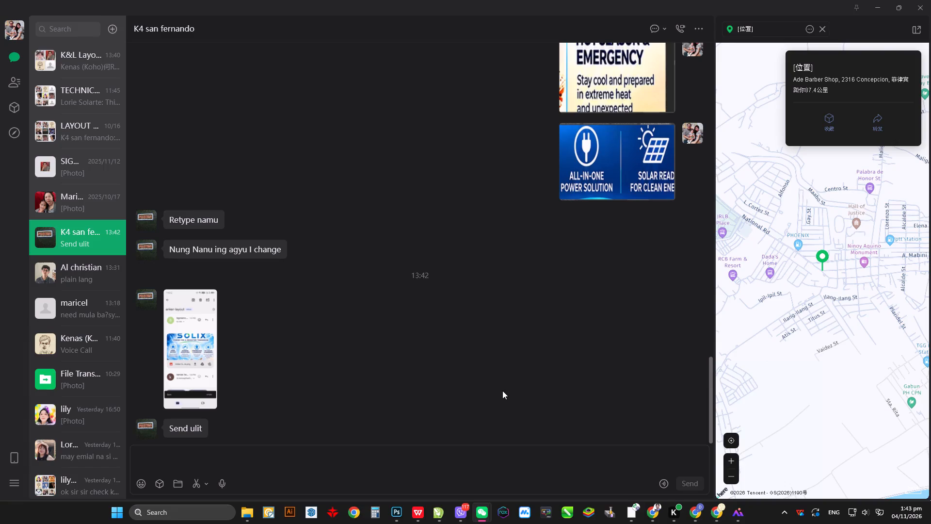
# Return to Photoshop and check the JMH banner's image dimensions in inches and in centimetres.
pyautogui.hotkey('alt', 'Tab')
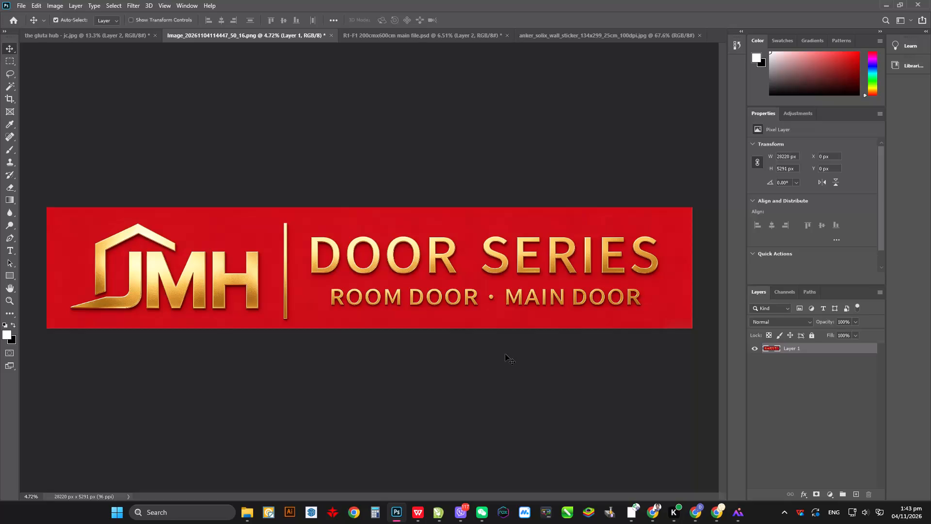
pyautogui.hotkey('ctrl', 'alt', 'i')
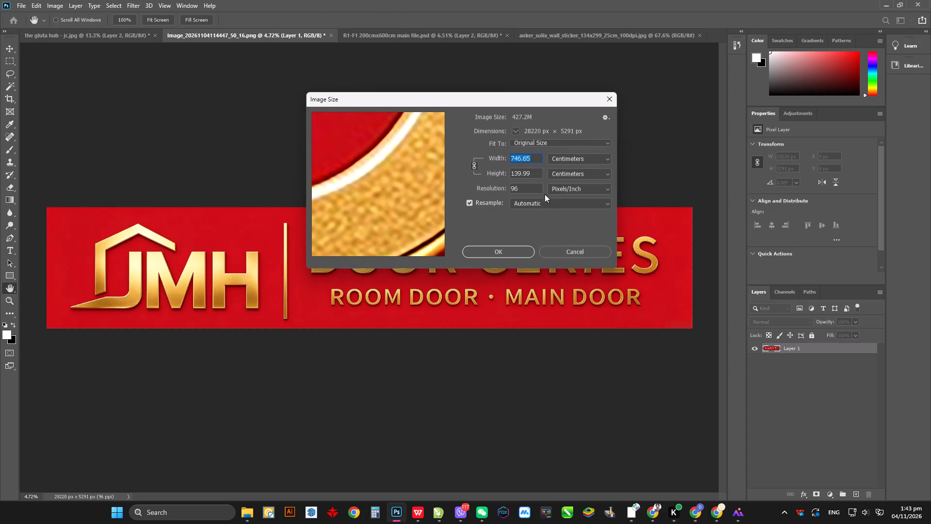
pyautogui.click(567, 161)
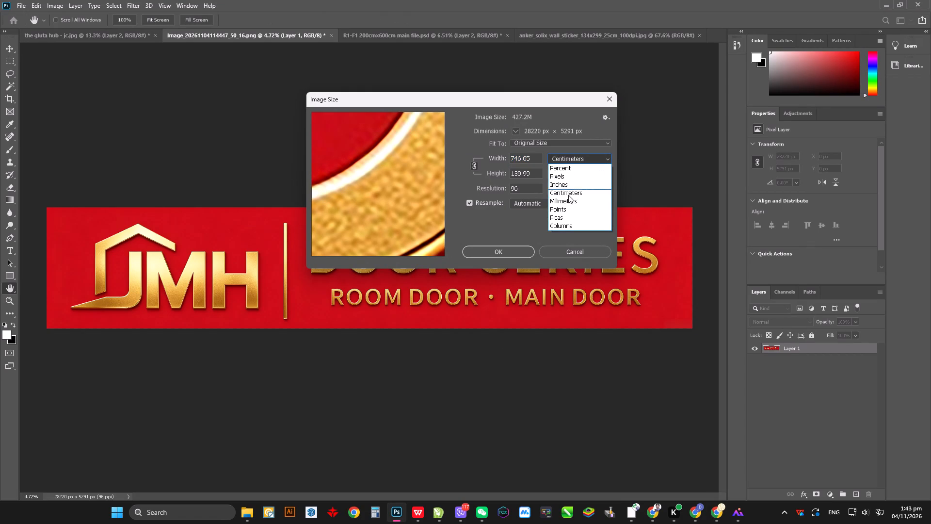
pyautogui.click(576, 183)
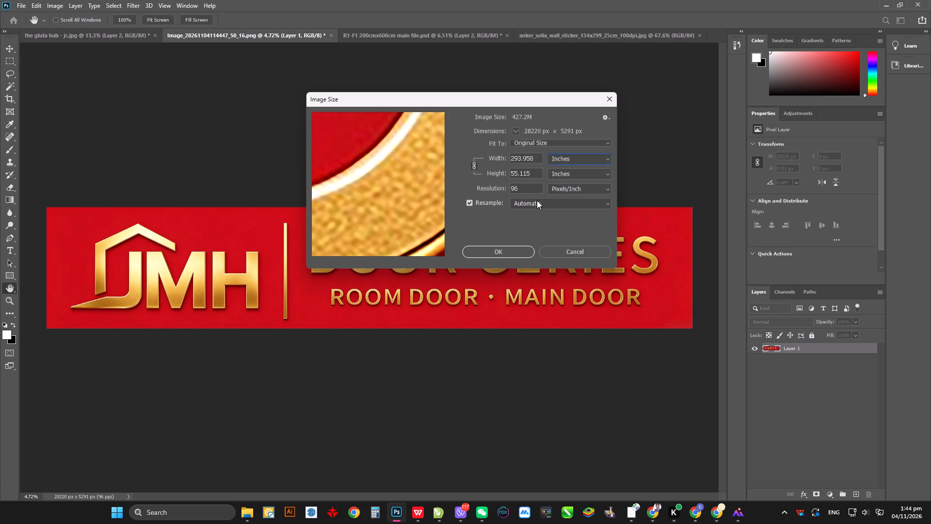
pyautogui.click(562, 156)
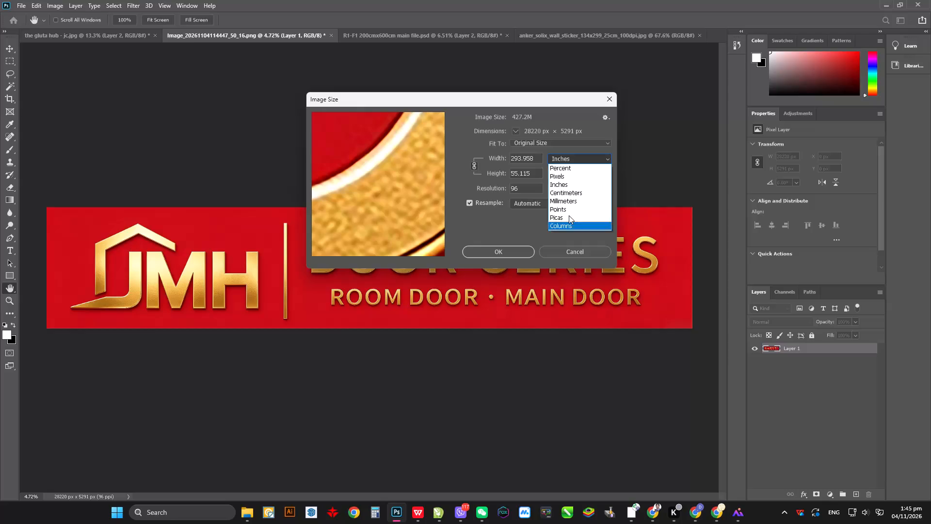
pyautogui.click(575, 194)
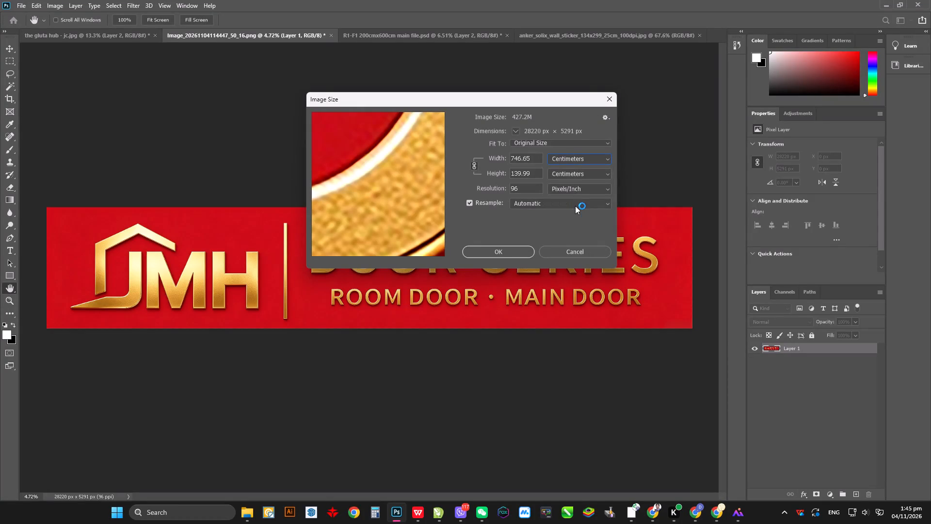
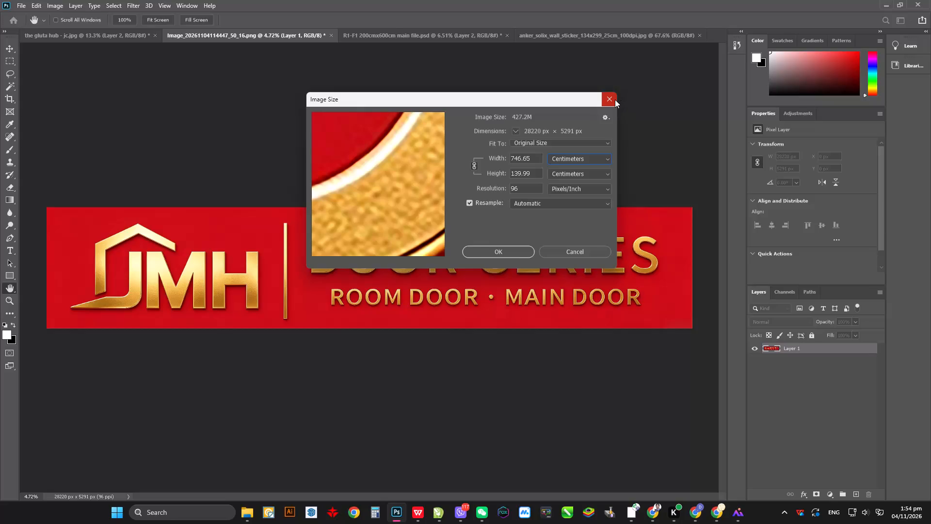
# Close the banner's image size settings without applying any change.
pyautogui.click(615, 99)
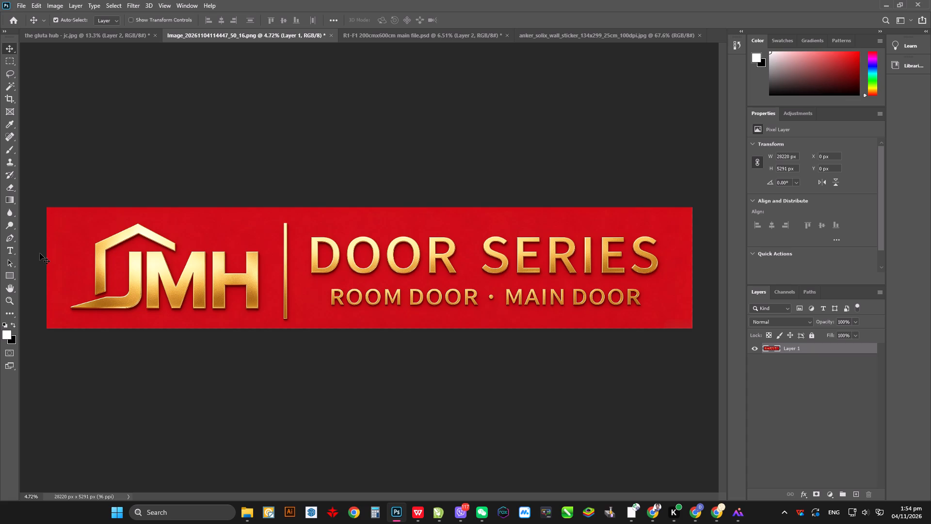
# Show the rulers and place a vertical guide across the JMH banner, running between the two Os of DOOR.
pyautogui.hotkey('ctrl', 'r')
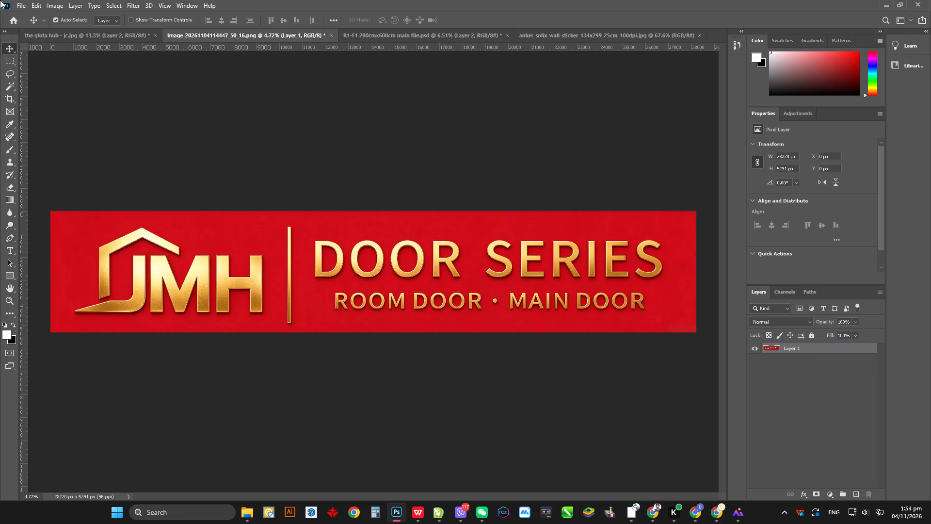
pyautogui.moveTo(23, 160); pyautogui.dragTo(488, 246)
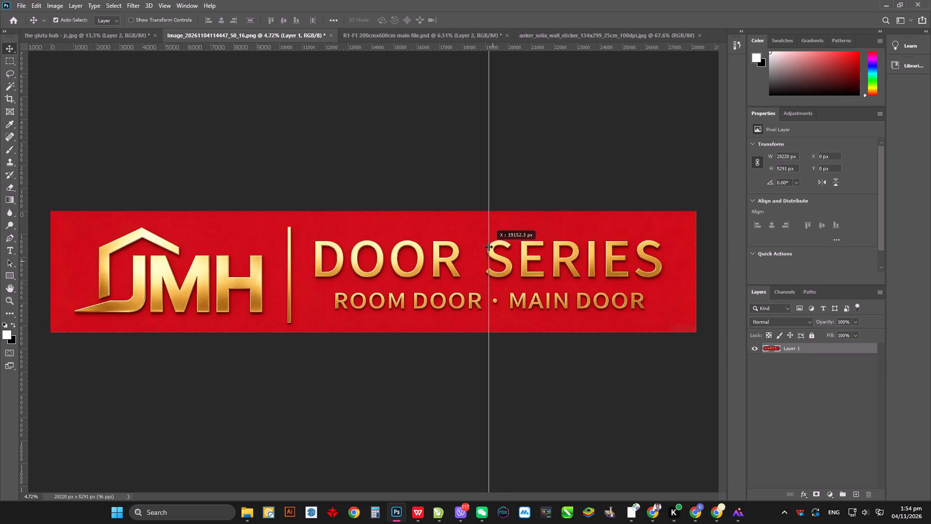
pyautogui.moveTo(488, 246); pyautogui.dragTo(484, 234)
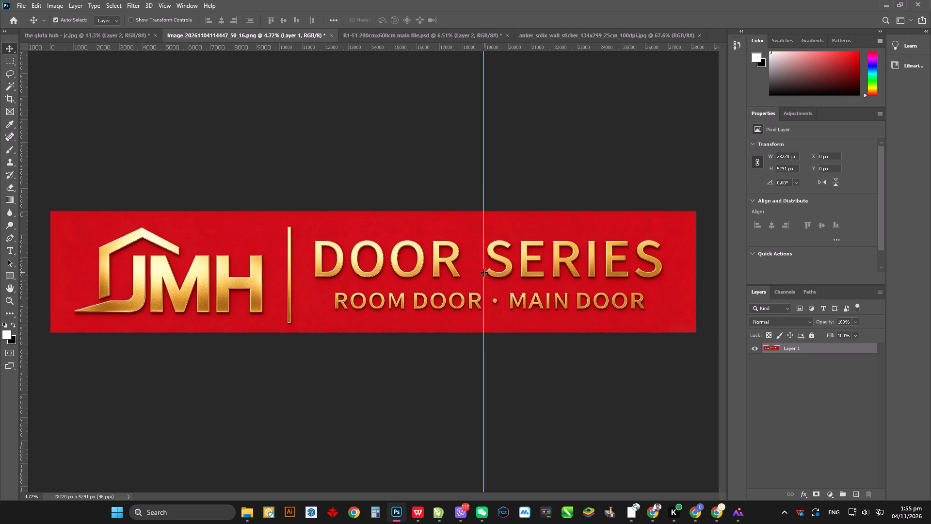
pyautogui.moveTo(484, 272); pyautogui.dragTo(387, 274)
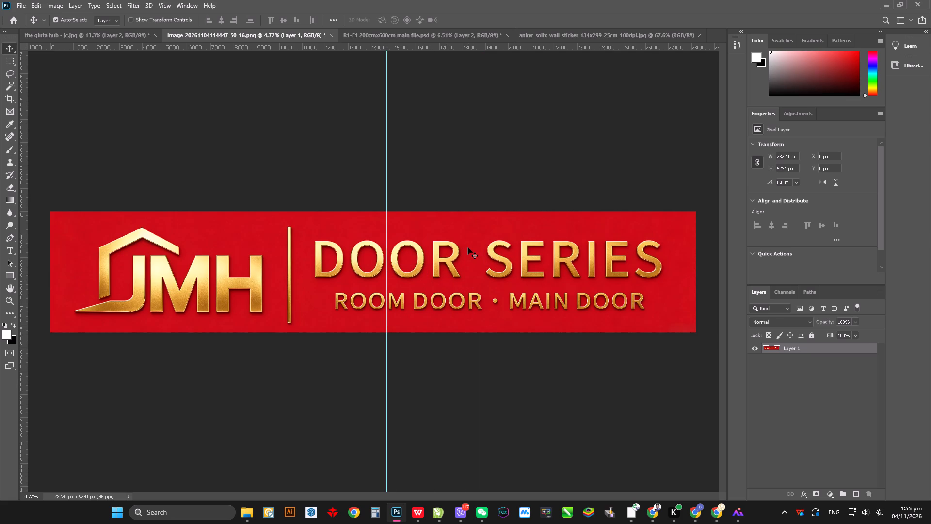
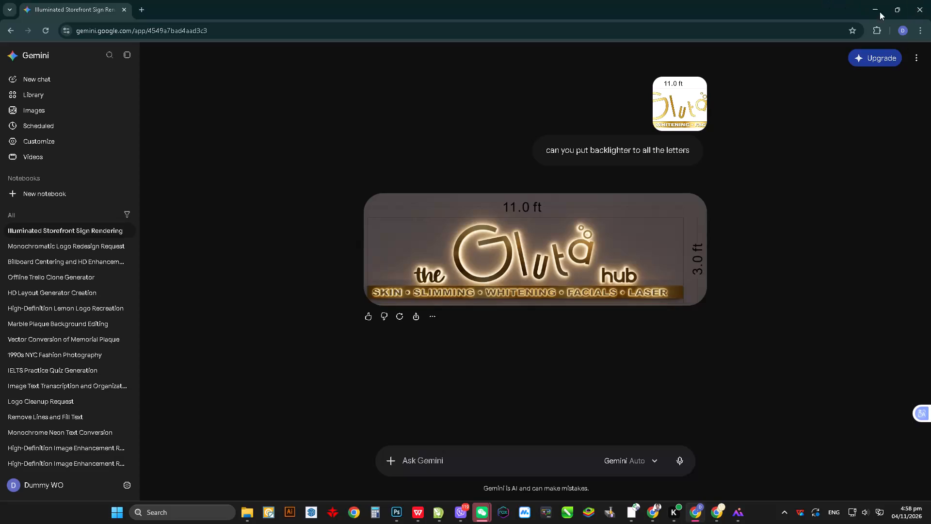
# Put the Gemini browser window away and bring up the image viewer with the Anker Solix wall sticker.
pyautogui.click(880, 2)
pyautogui.click(736, 508)
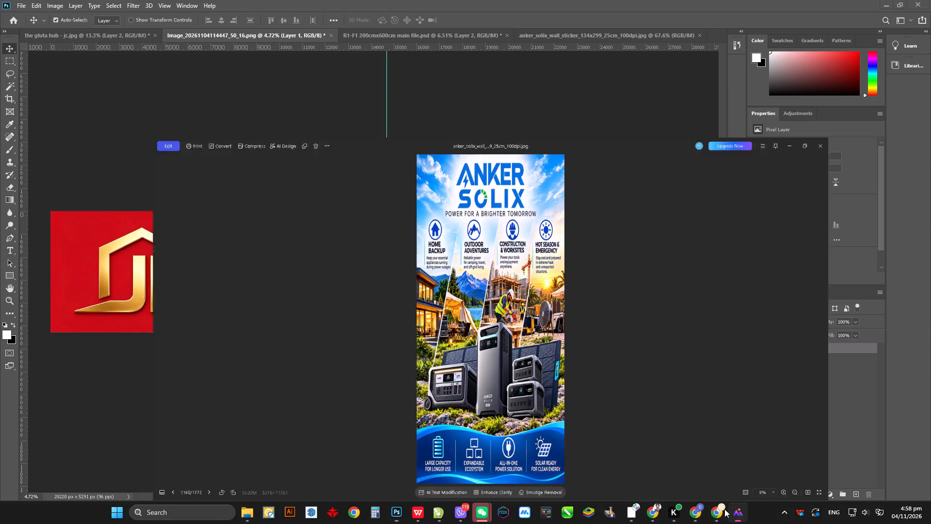
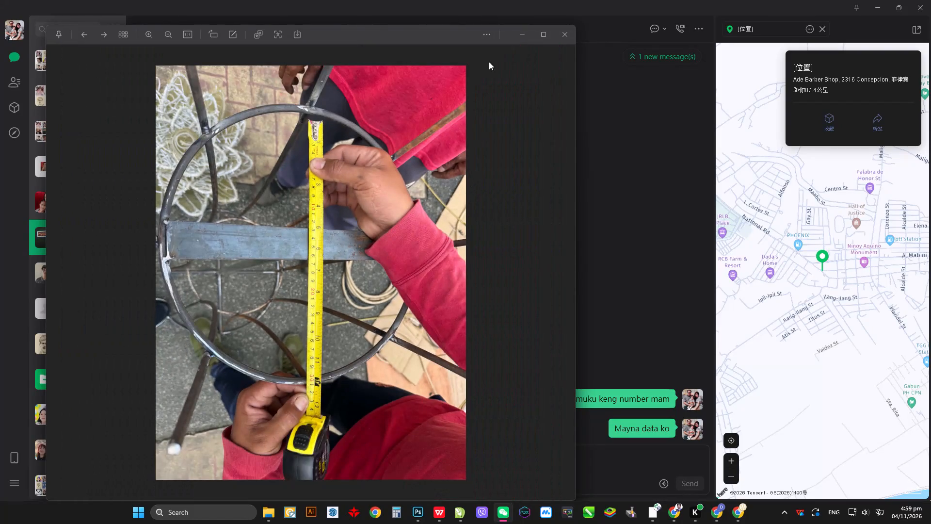
# Examine the chat photo of the round metal frame full screen, check the tape measure across its diameter, and close the photo.
pyautogui.click(543, 37)
pyautogui.scroll(6, 320, 210)
pyautogui.moveTo(510, 129); pyautogui.dragTo(530, 197)
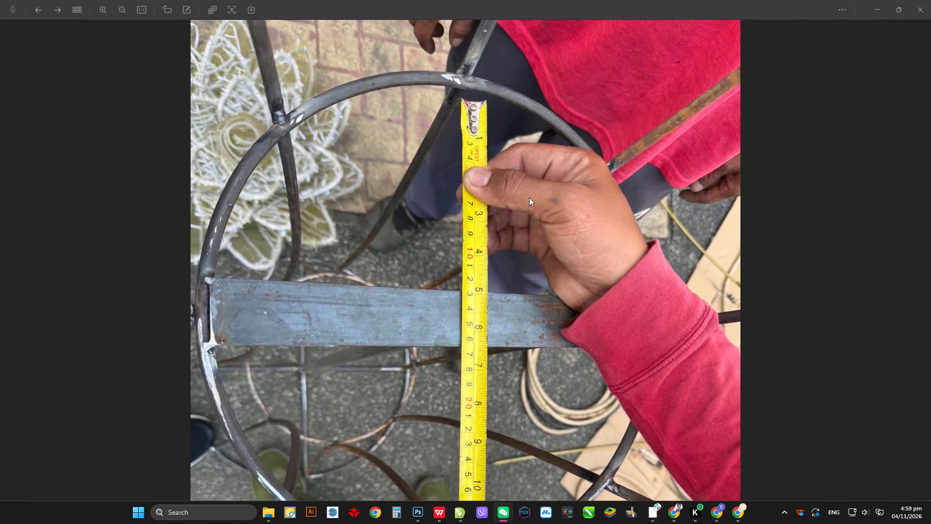
pyautogui.scroll(3, 526, 196)
pyautogui.moveTo(494, 99); pyautogui.dragTo(504, 155)
pyautogui.scroll(-6, 504, 155)
pyautogui.scroll(3, 491, 180)
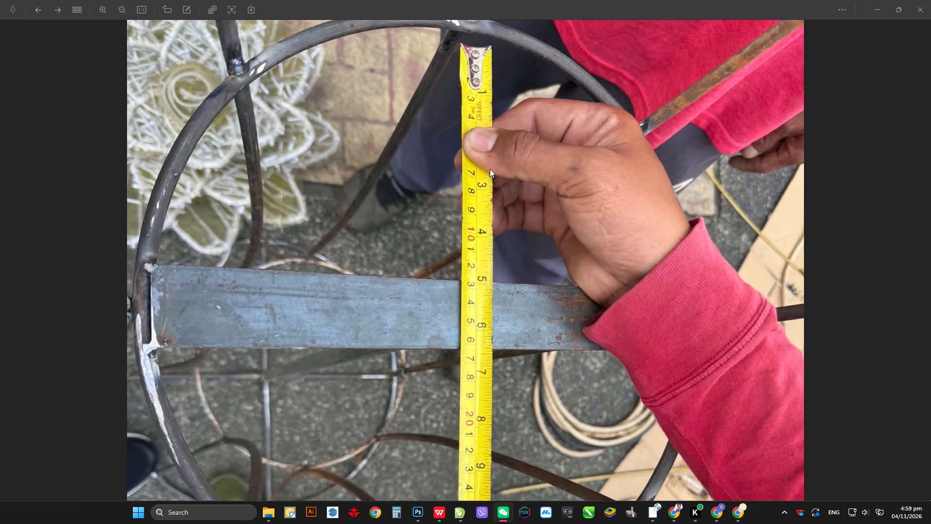
pyautogui.scroll(4, 490, 169)
pyautogui.moveTo(485, 128); pyautogui.dragTo(494, 201)
pyautogui.scroll(-6, 493, 196)
pyautogui.scroll(3, 475, 181)
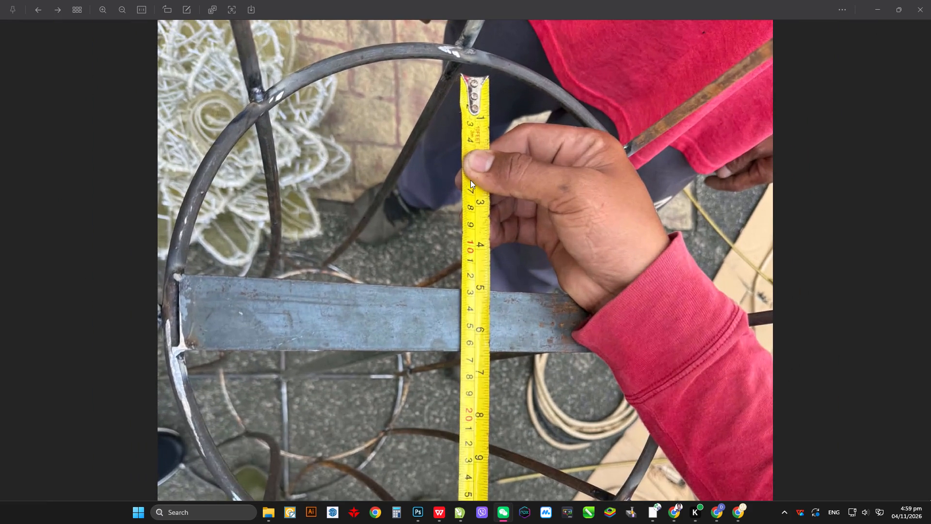
pyautogui.scroll(-4, 462, 151)
pyautogui.scroll(2, 458, 117)
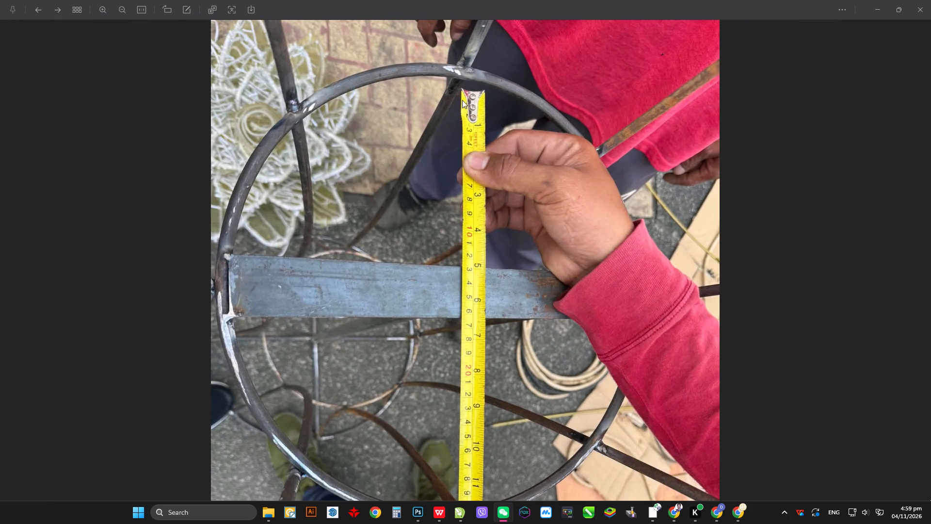
pyautogui.scroll(-1, 464, 84)
pyautogui.click(917, 10)
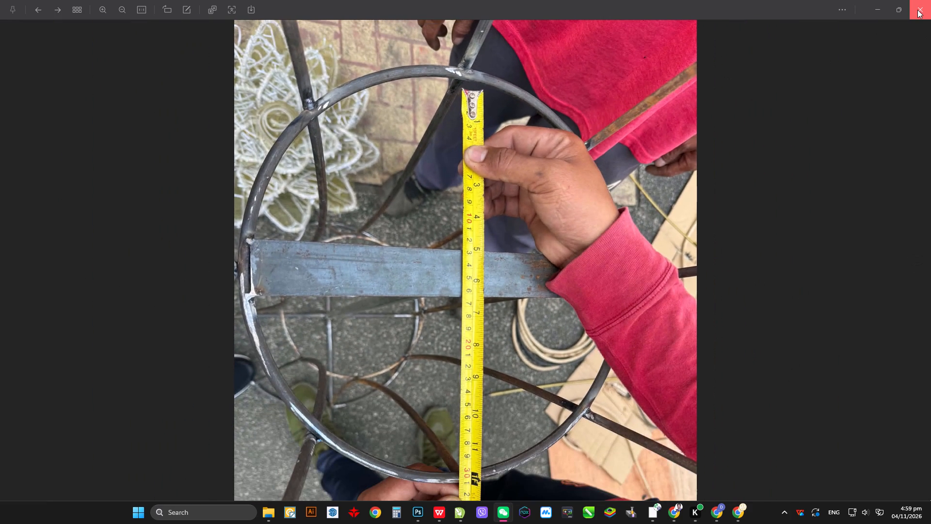
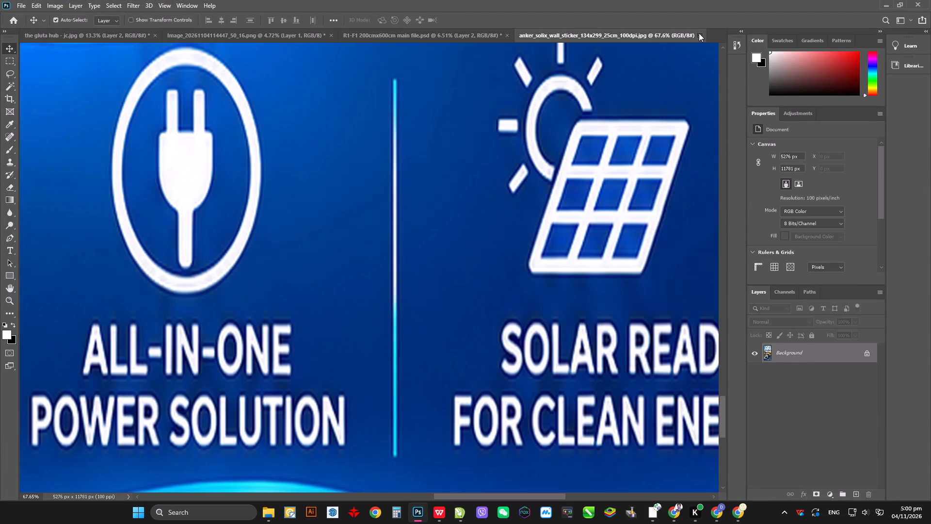
# Close the R1-F1 200cmx600cm main file.psd document.
pyautogui.click(507, 36)
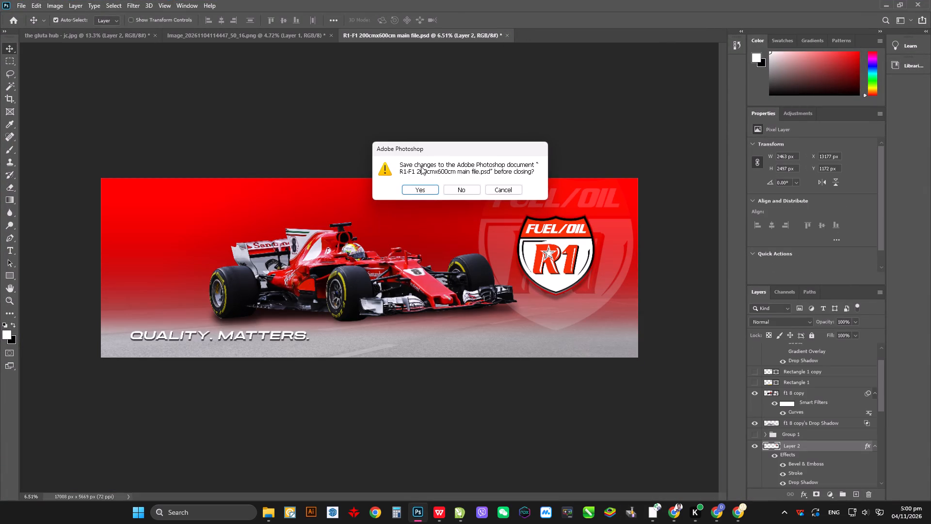
# Save the changes to the R1-F1 200cmx600cm main file while closing it.
pyautogui.click(414, 185)
# Check the JMH Door Series banner's canvas size in inches and centimetres without changing it.
pyautogui.click(294, 34)
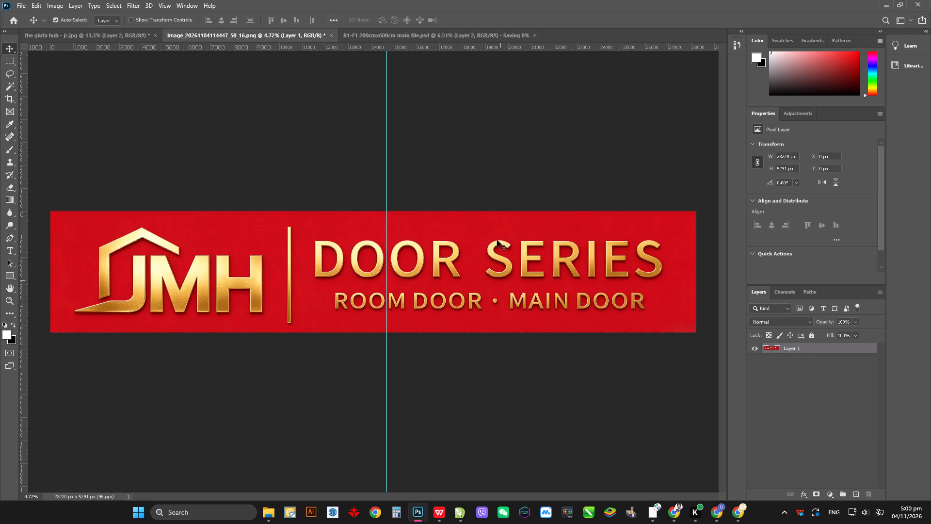
pyautogui.hotkey('ctrl', 'alt', 'c')
pyautogui.click(804, 182)
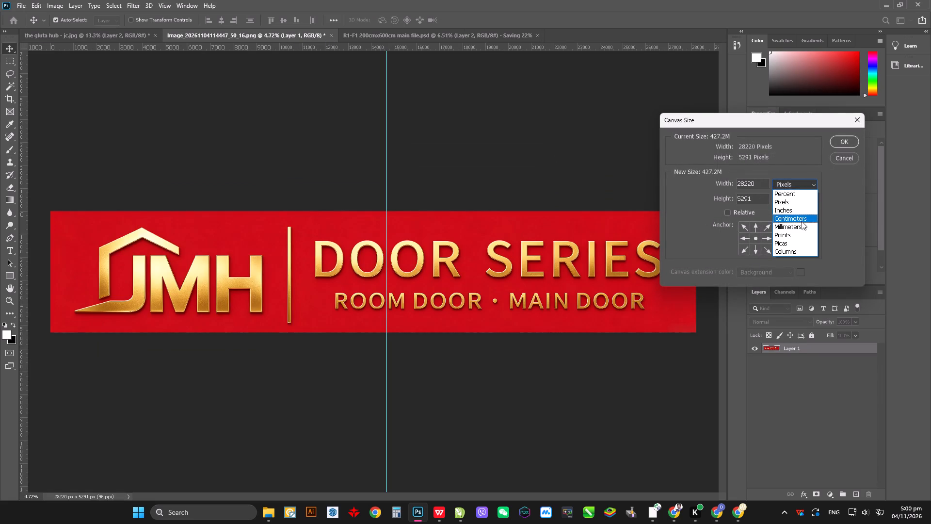
pyautogui.click(802, 210)
pyautogui.click(807, 186)
pyautogui.click(802, 217)
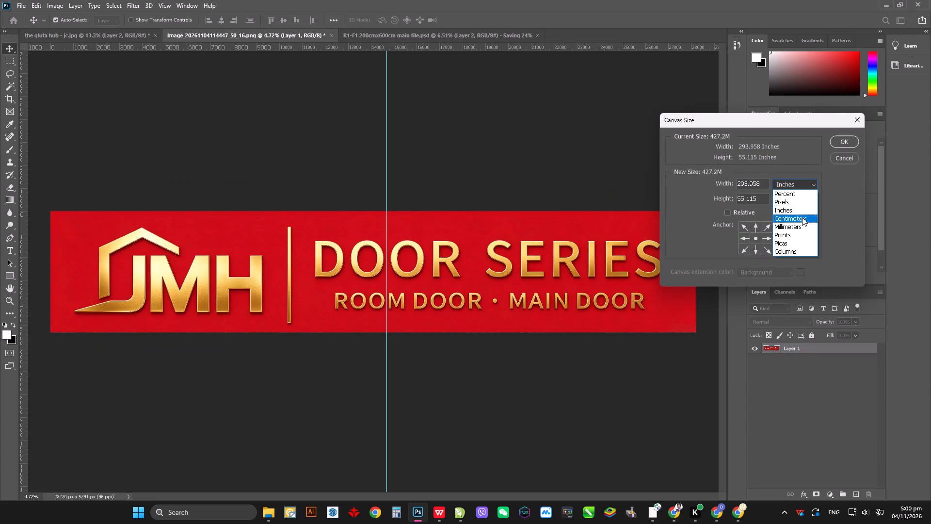
pyautogui.click(857, 120)
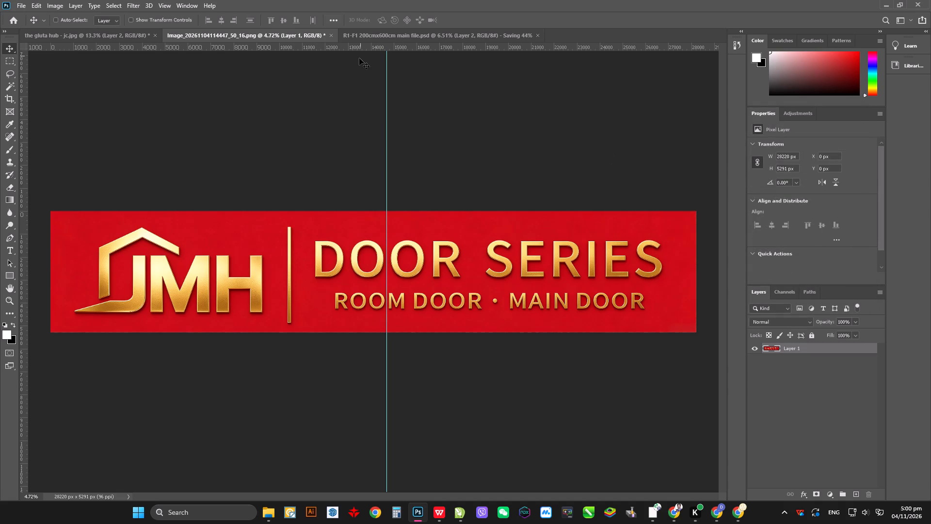
# Set up a JPEG copy of the JMH banner on the Desktop with the file name JMH DOOR SERIES.
pyautogui.hotkey('ctrl', 'shift', 's')
pyautogui.click(610, 313)
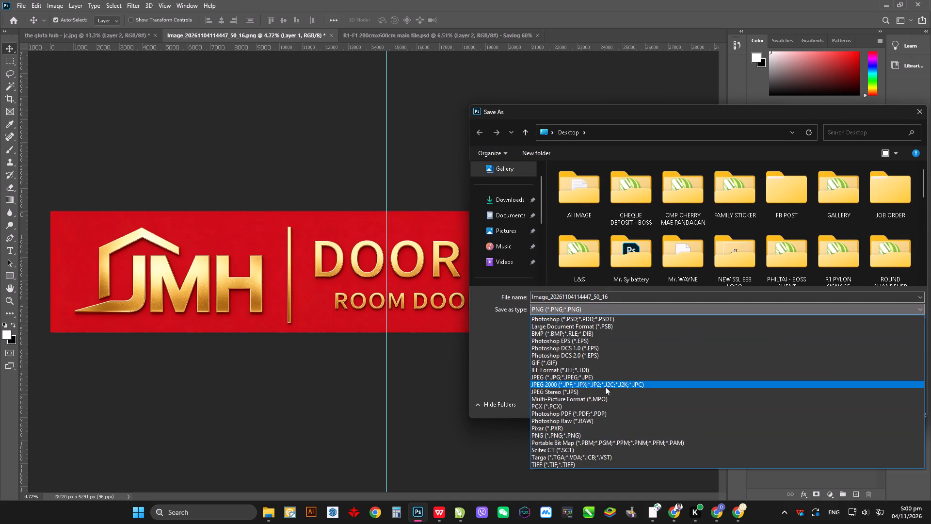
pyautogui.click(603, 378)
pyautogui.click(635, 298)
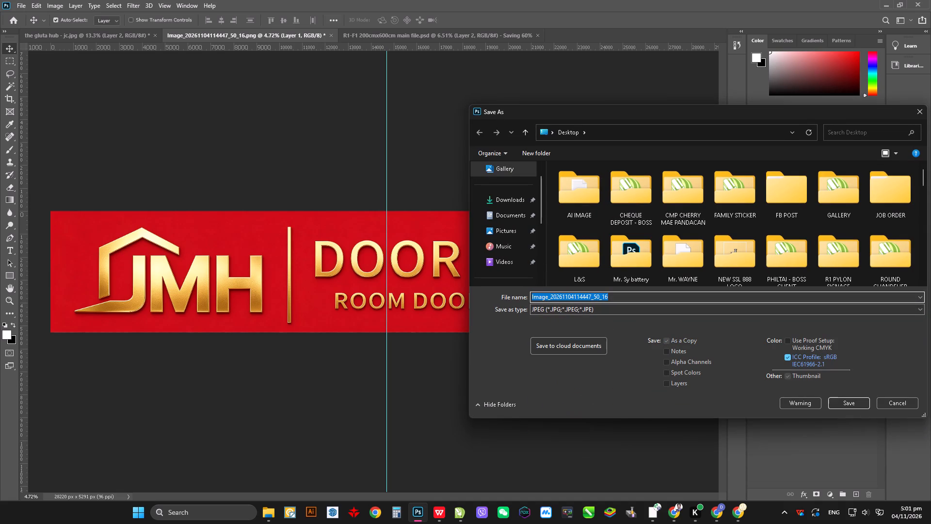
pyautogui.write('JMH')
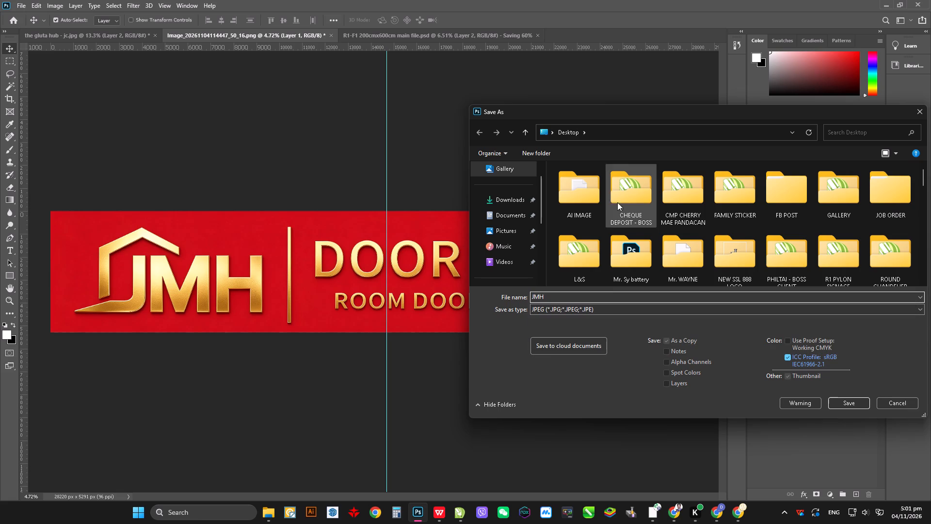
pyautogui.moveTo(665, 116); pyautogui.dragTo(415, 180)
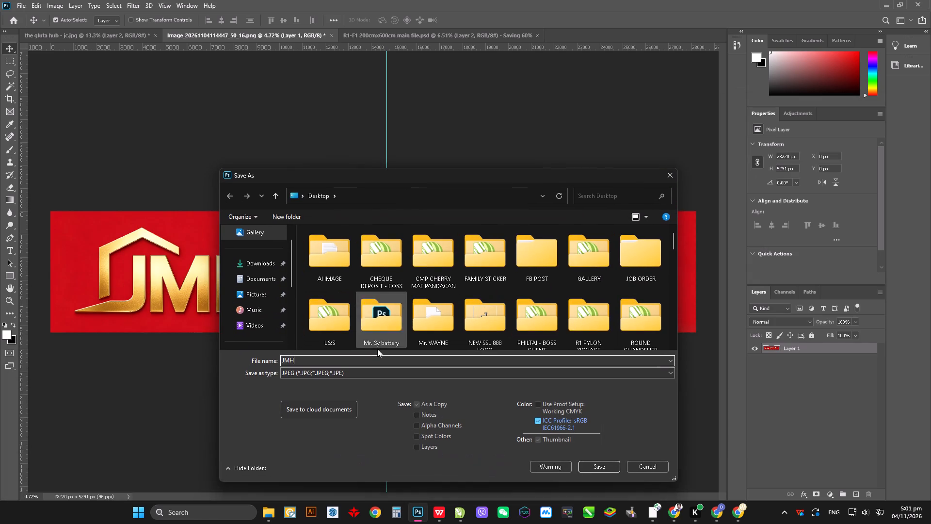
pyautogui.press('space')
pyautogui.write('DOOR SERIES')
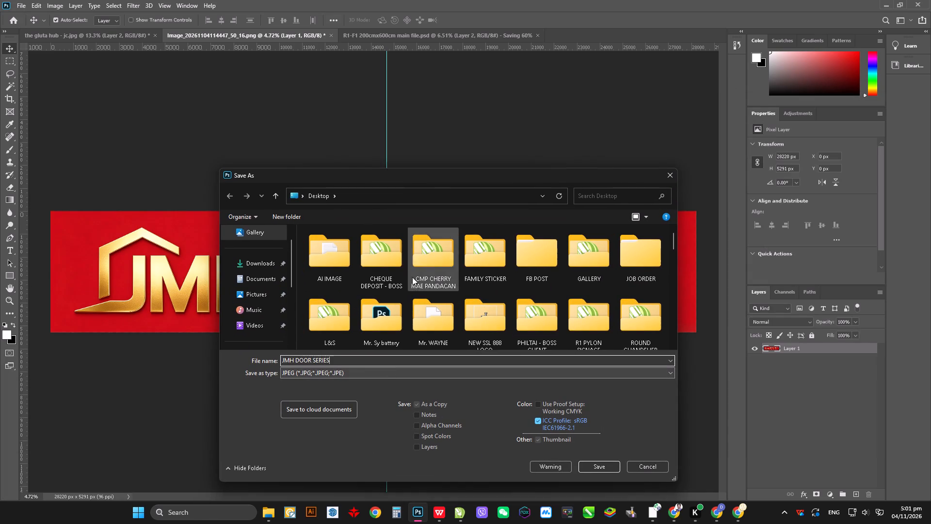
pyautogui.moveTo(441, 176); pyautogui.dragTo(331, 363)
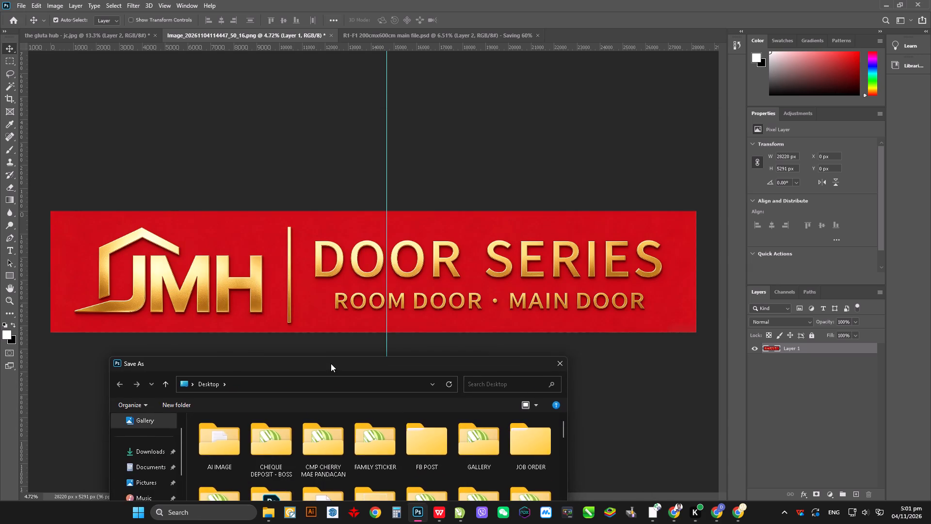
pyautogui.moveTo(331, 363); pyautogui.dragTo(426, 131)
pyautogui.click(365, 314)
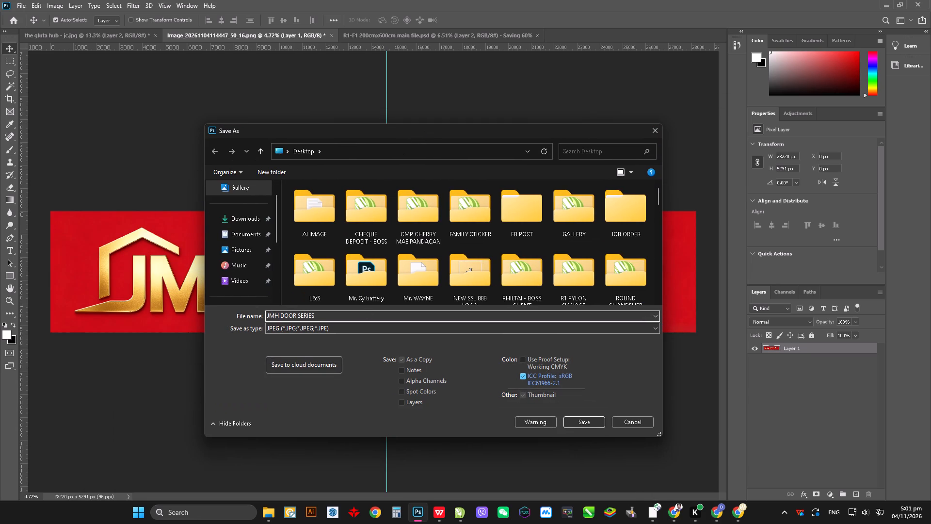
# Extend the file name to JMH DOOR SERIES BLACKTARP - BOSS CLIENT and save the copy.
pyautogui.press('space')
pyautogui.write('- BLACKTA')
pyautogui.press('BackSpace')
pyautogui.press('BackSpace')
pyautogui.press('BackSpace')
pyautogui.press('BackSpace')
pyautogui.press('BackSpace')
pyautogui.press('BackSpace')
pyautogui.press('BackSpace')
pyautogui.press('BackSpace')
pyautogui.press('BackSpace')
pyautogui.write('BLACKTARP -')
pyautogui.press('space')
pyautogui.write('BOSS L')
pyautogui.press('BackSpace')
pyautogui.write('CLIENT')
pyautogui.press('Return')
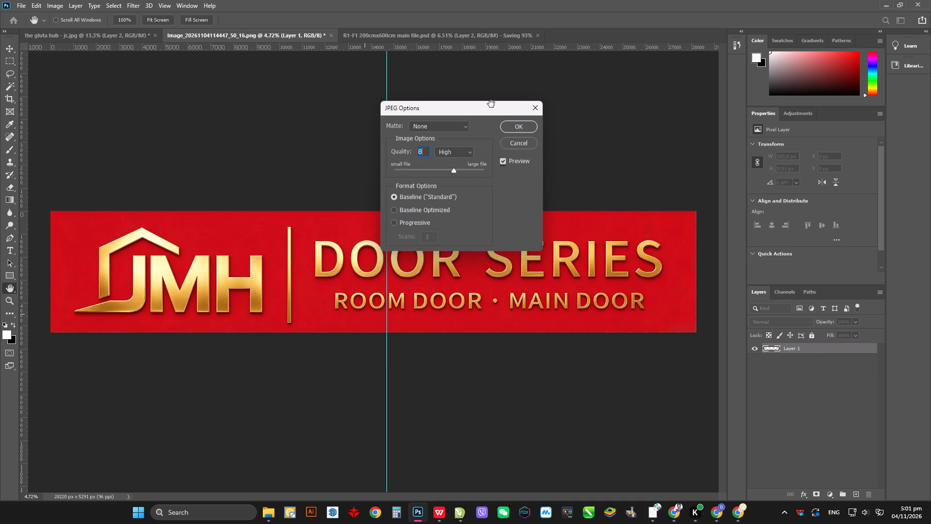
# Set the JPEG quality to 12 (Maximum) and complete the export.
pyautogui.moveTo(455, 173); pyautogui.dragTo(511, 178)
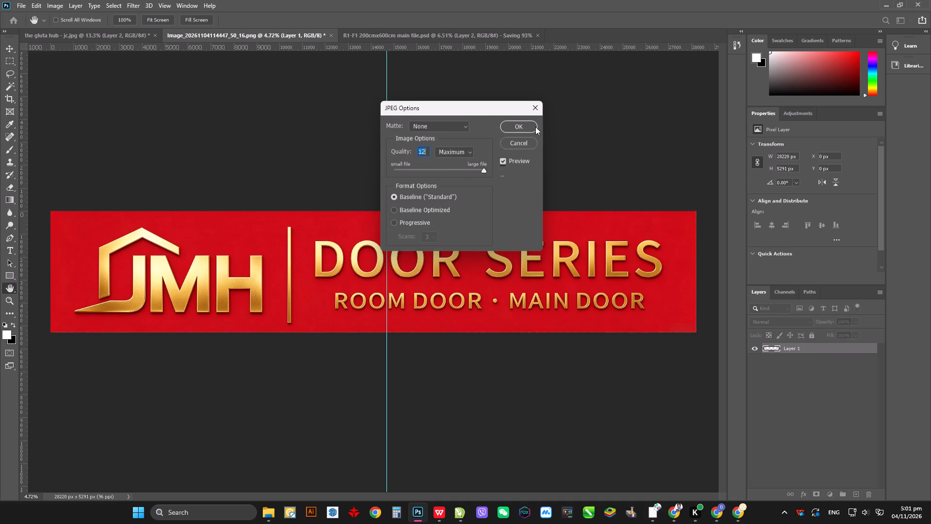
pyautogui.click(526, 123)
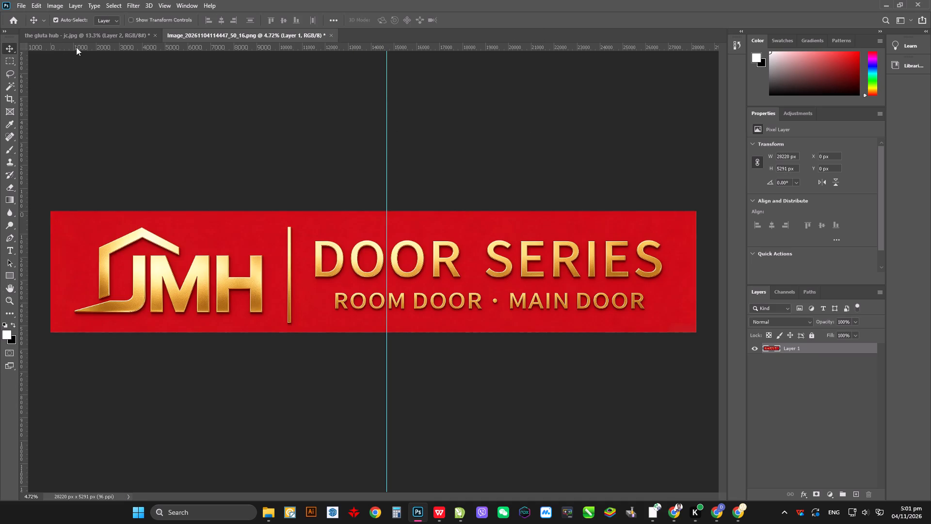
# Switch to the open document the gluta hub - jc.jpg.
pyautogui.click(80, 34)
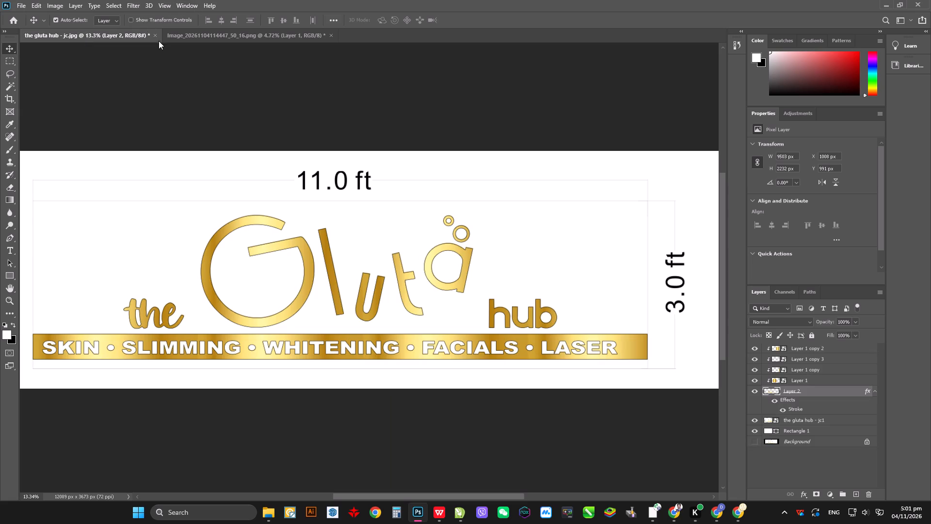
# Close the document the gluta hub - jc.jpg without saving its changes.
pyautogui.click(156, 35)
pyautogui.click(465, 191)
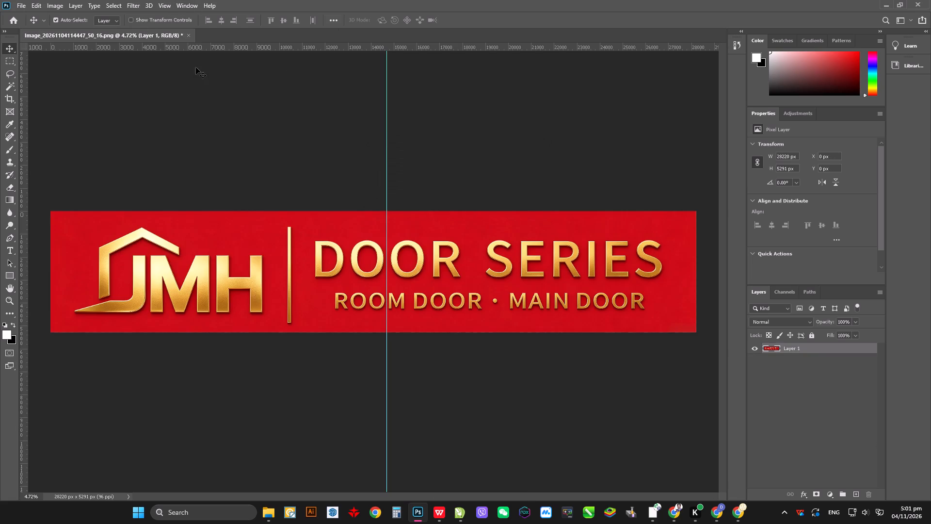
pyautogui.click(134, 32)
pyautogui.click(189, 34)
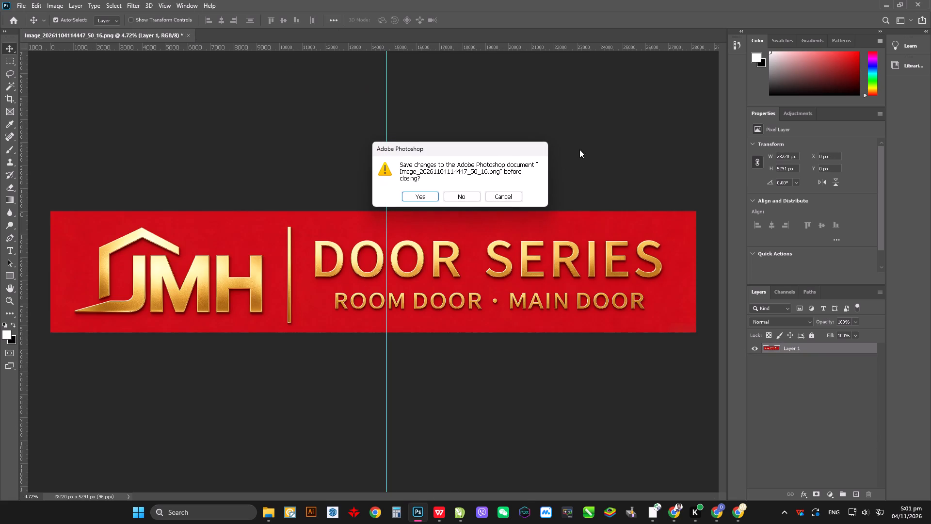